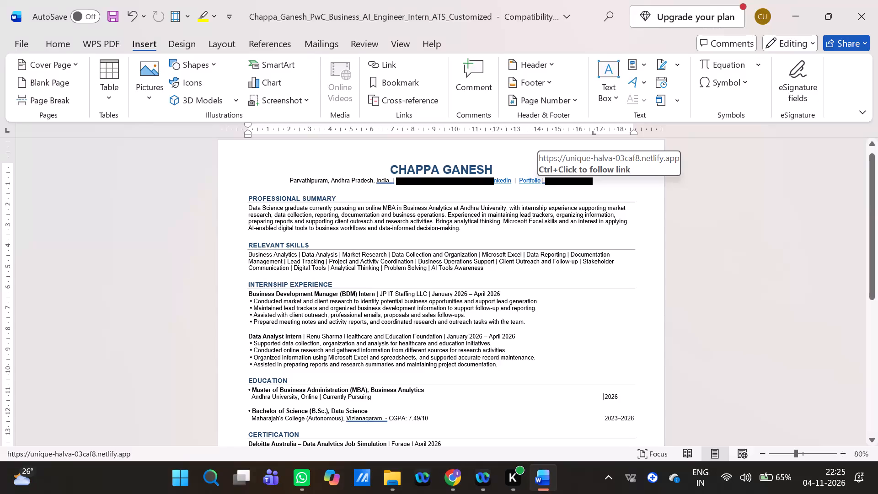
Place the text cursor in the Portfolio hyperlink on the resume's contact line.
{"action": "right_click", "coordinate": [533, 180]}
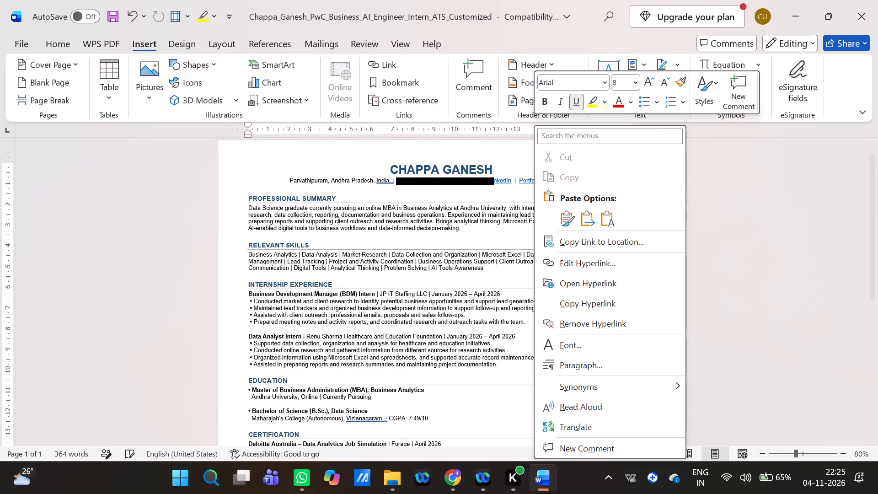
{"action": "left_click", "coordinate": [520, 180]}
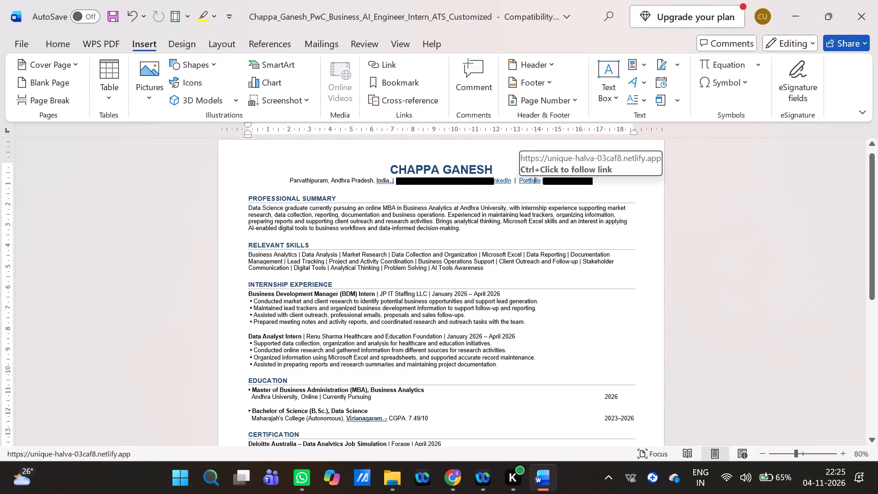
{"action": "left_click", "coordinate": [523, 180]}
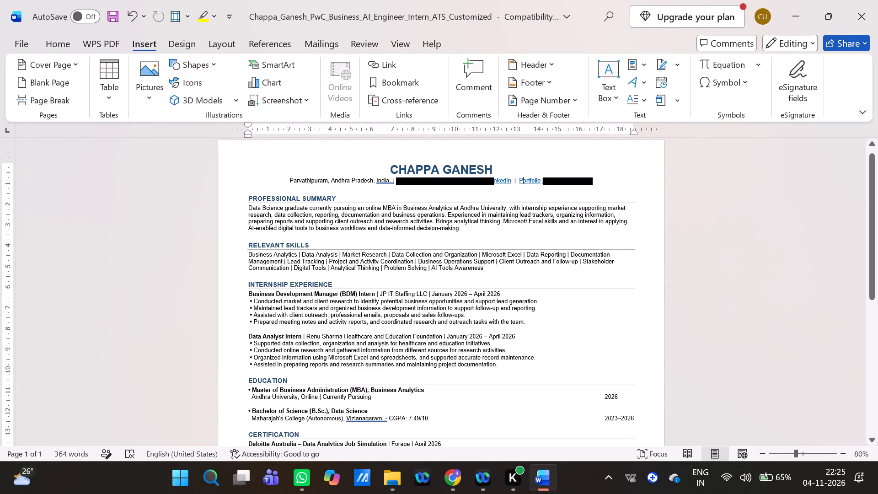
{"action": "left_click", "coordinate": [523, 180]}
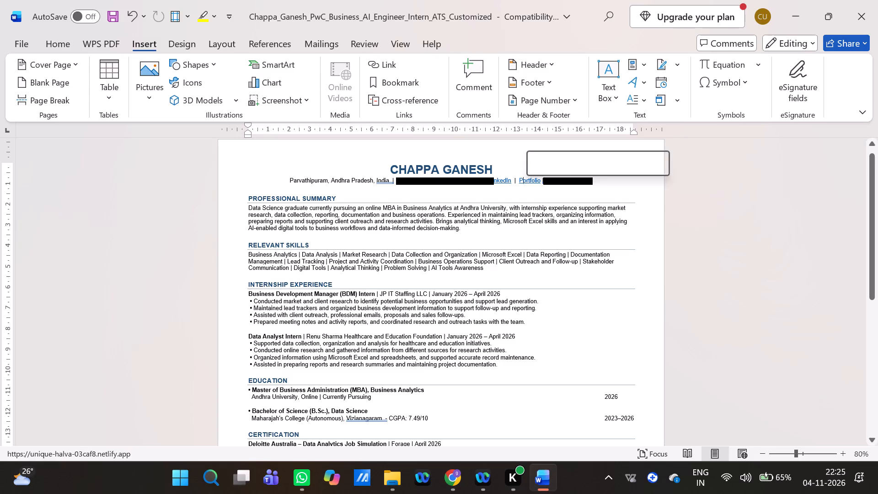
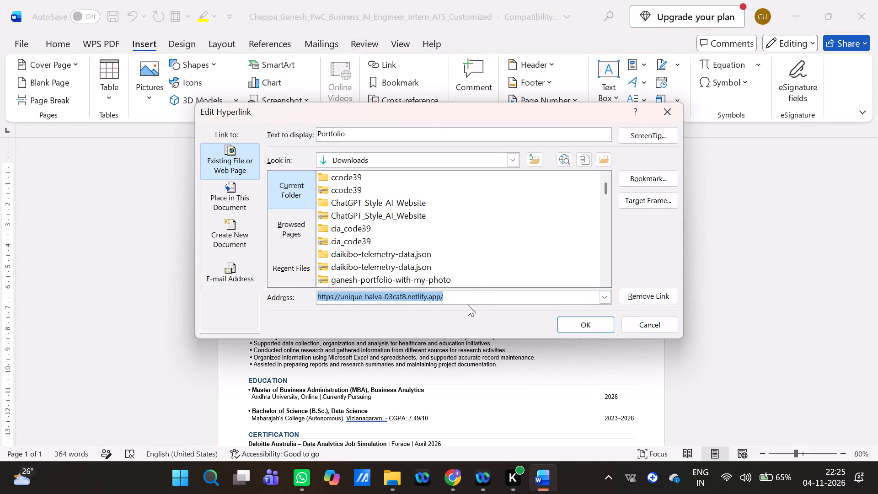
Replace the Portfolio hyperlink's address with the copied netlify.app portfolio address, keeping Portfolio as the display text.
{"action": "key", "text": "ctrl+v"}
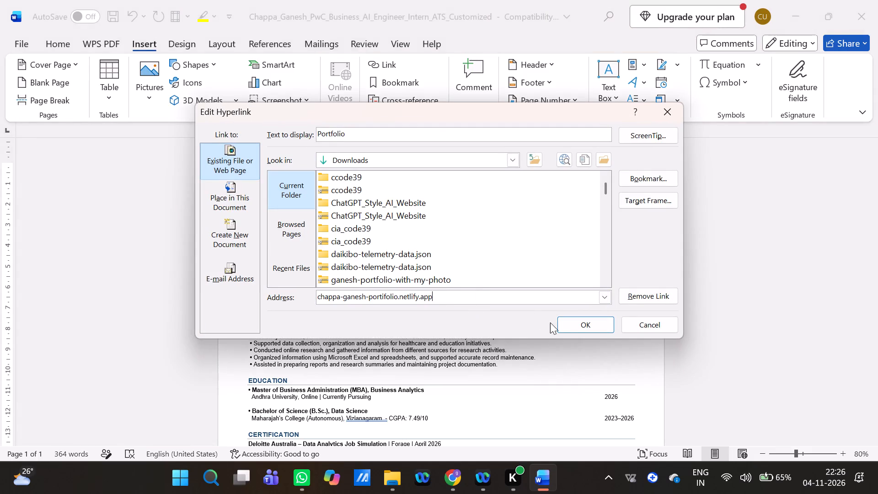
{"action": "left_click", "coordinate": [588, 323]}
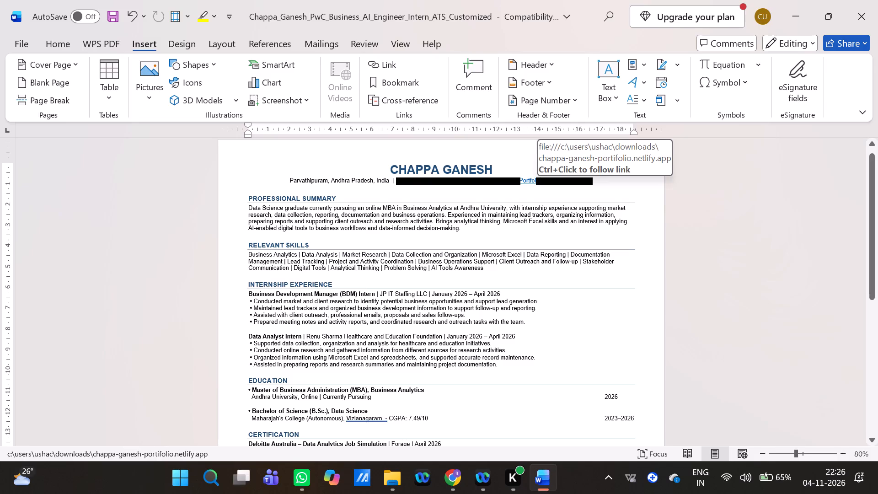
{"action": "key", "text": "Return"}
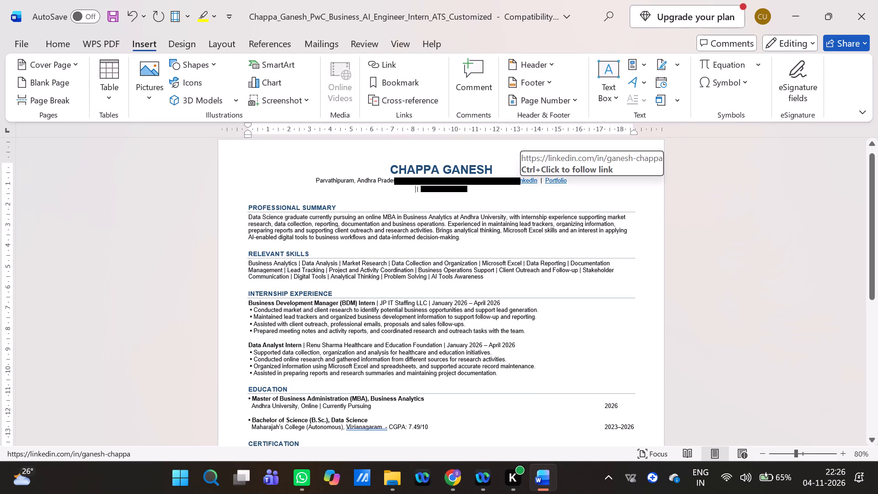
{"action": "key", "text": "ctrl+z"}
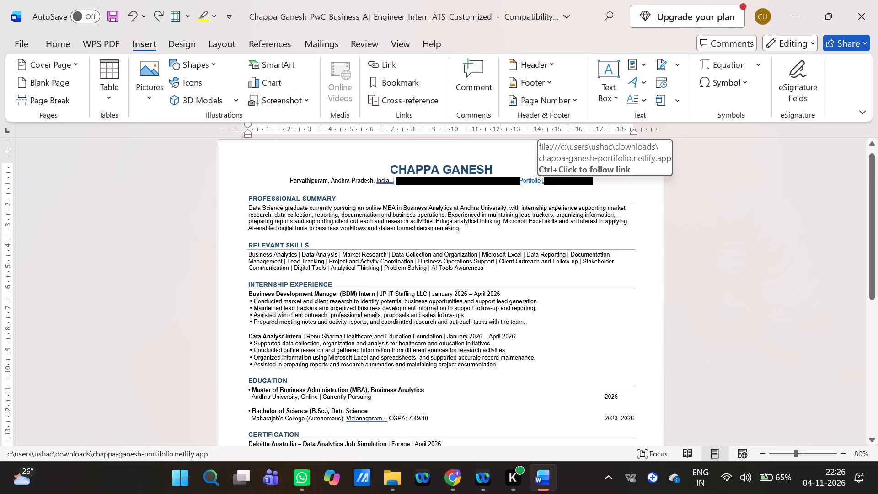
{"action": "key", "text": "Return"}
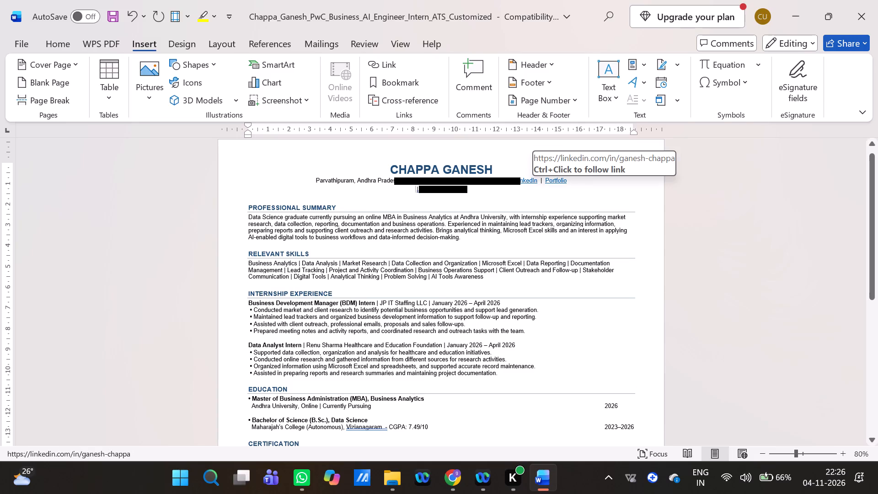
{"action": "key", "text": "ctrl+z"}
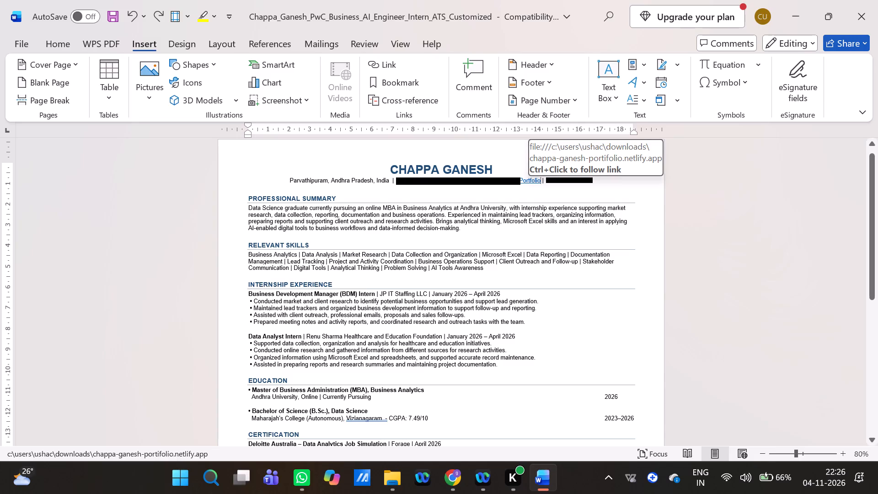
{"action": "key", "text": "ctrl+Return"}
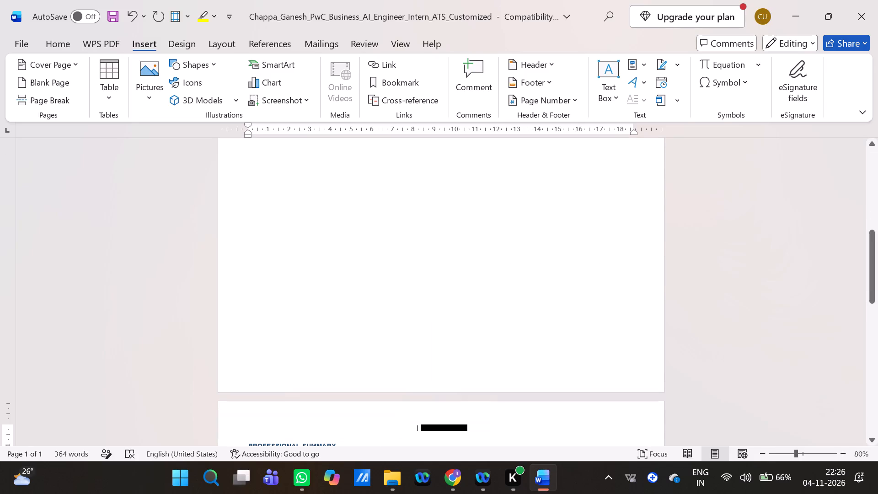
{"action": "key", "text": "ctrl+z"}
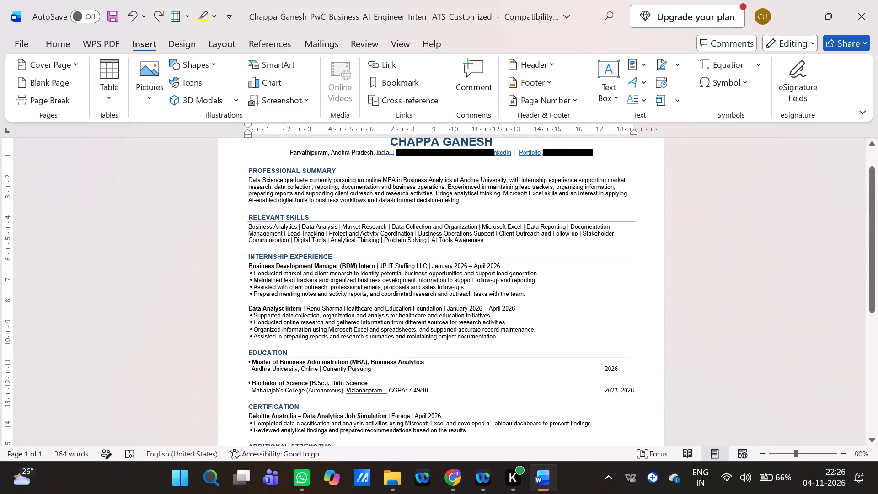
Test the Portfolio hyperlink in the contact line by opening its target twice, allowing it to continue each time.
{"action": "right_click", "coordinate": [527, 150]}
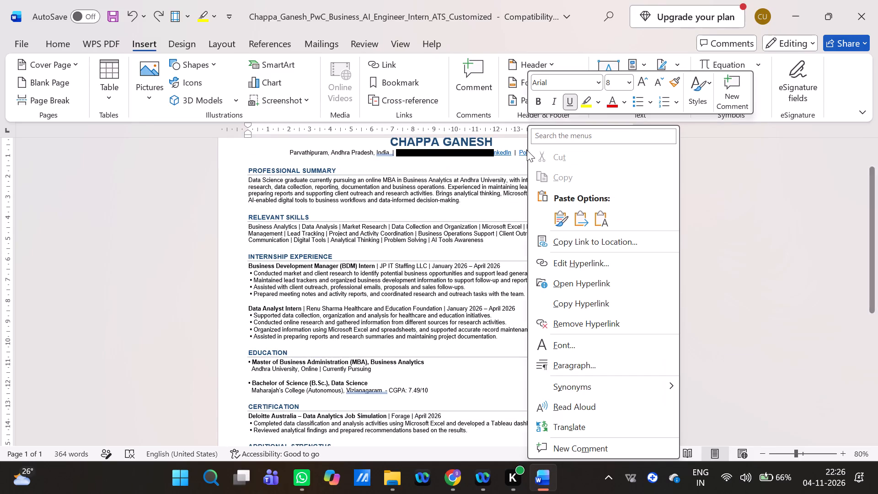
{"action": "left_click", "coordinate": [585, 279]}
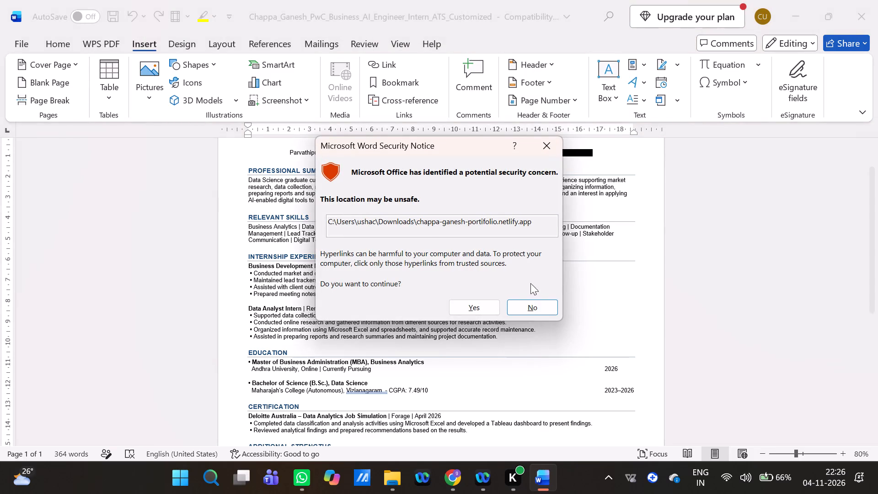
{"action": "left_click", "coordinate": [472, 311]}
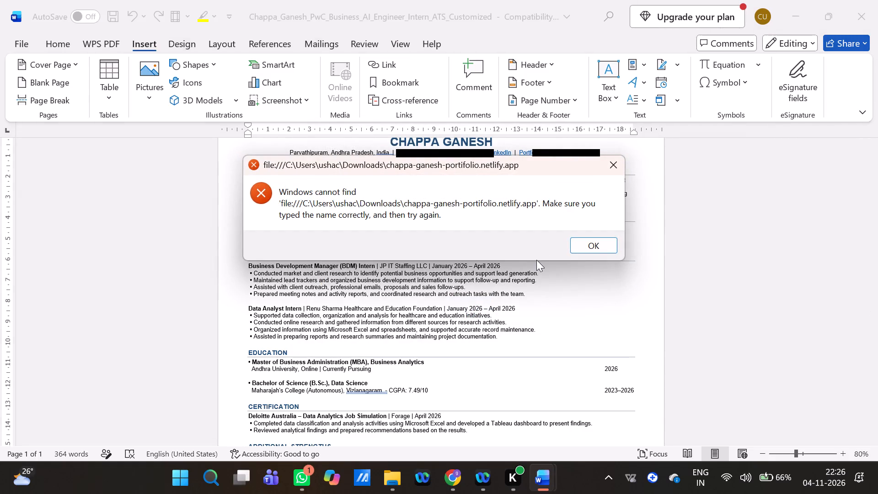
{"action": "left_click", "coordinate": [594, 236]}
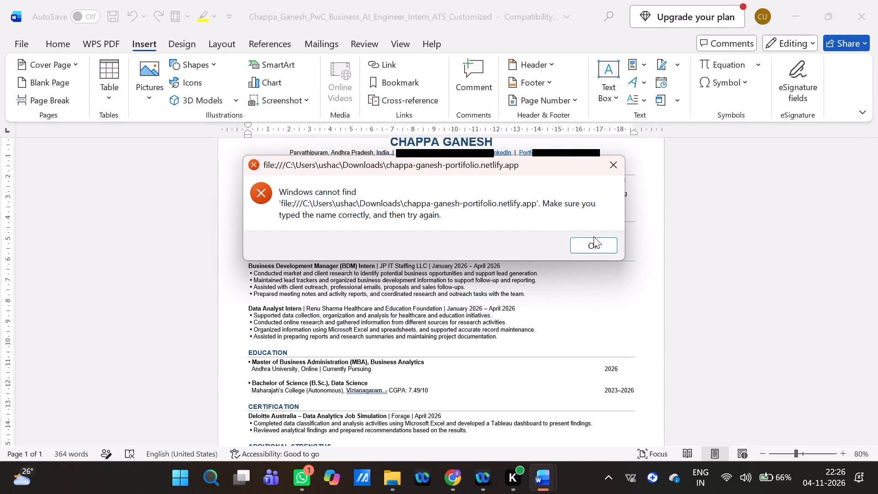
{"action": "left_click", "coordinate": [594, 240]}
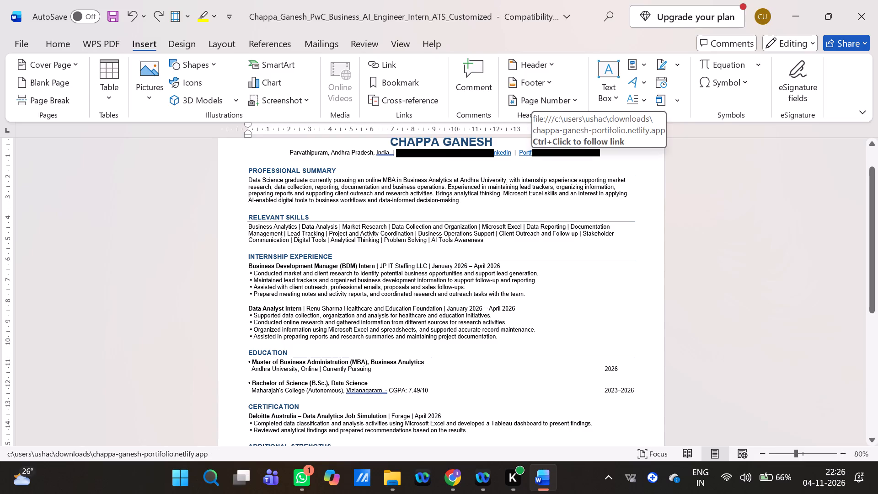
{"action": "key", "text": "Return"}
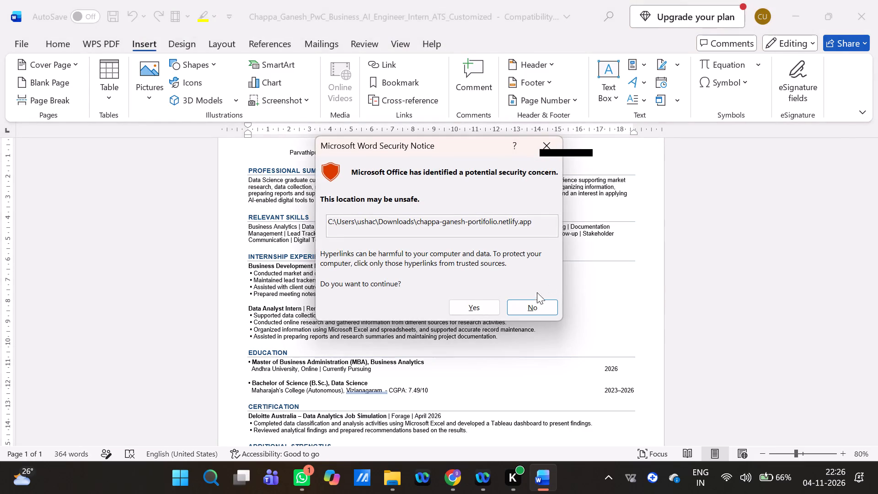
{"action": "left_click", "coordinate": [481, 308]}
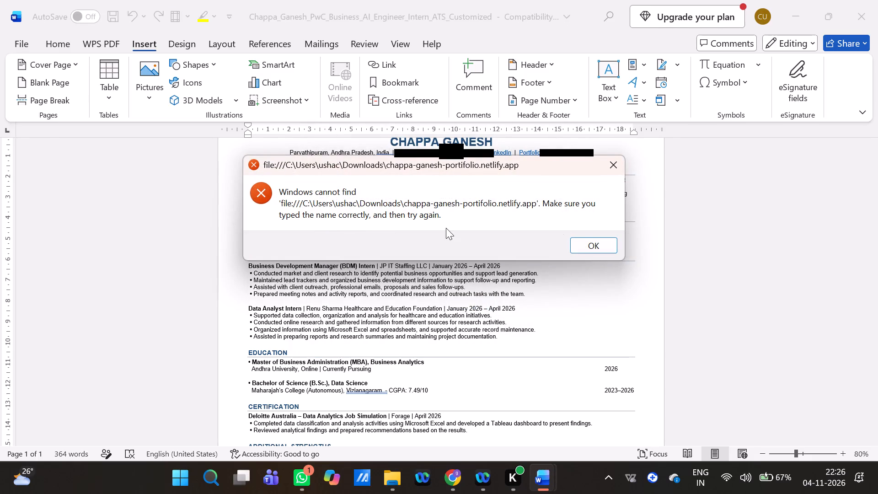
{"action": "left_click", "coordinate": [602, 240]}
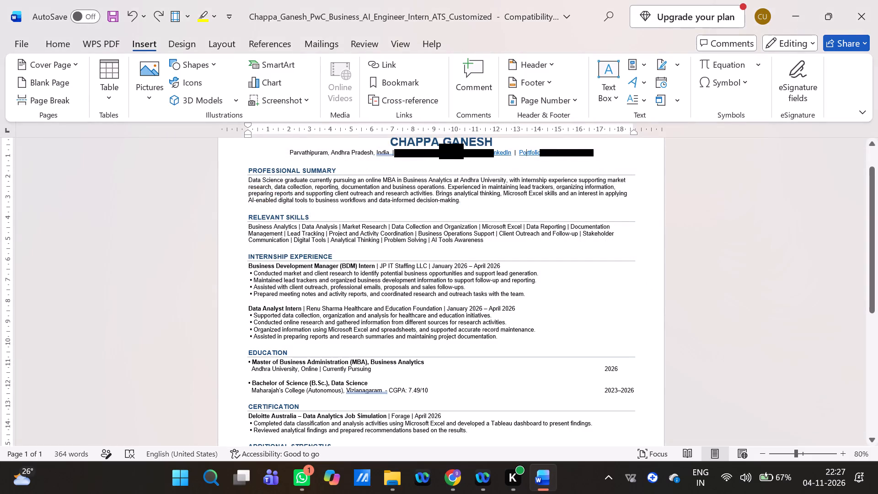
Delete the Portfolio hyperlink text from the contact line and paste the copied netlify.app portfolio link in its place.
{"action": "key", "text": "Right"}
{"action": "key", "text": "Right"}
{"action": "key", "text": "Right"}
{"action": "key", "text": "Right"}
{"action": "key", "text": "Right"}
{"action": "key", "text": "Right"}
{"action": "key", "text": "Right"}
{"action": "key", "text": "BackSpace"}
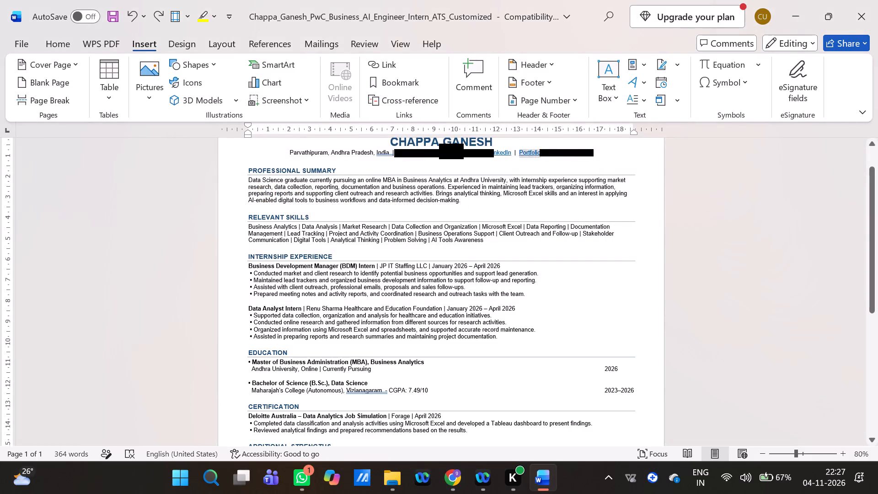
{"action": "key", "text": "BackSpace"}
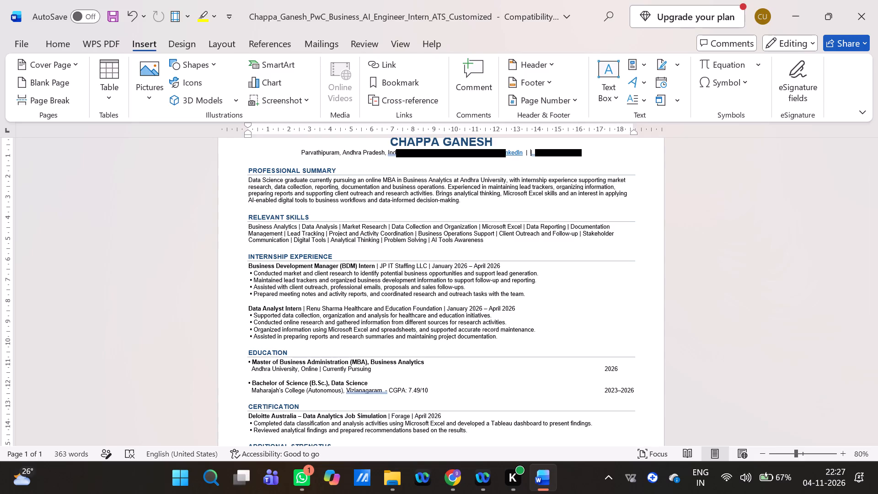
{"action": "key", "text": "ctrl+v"}
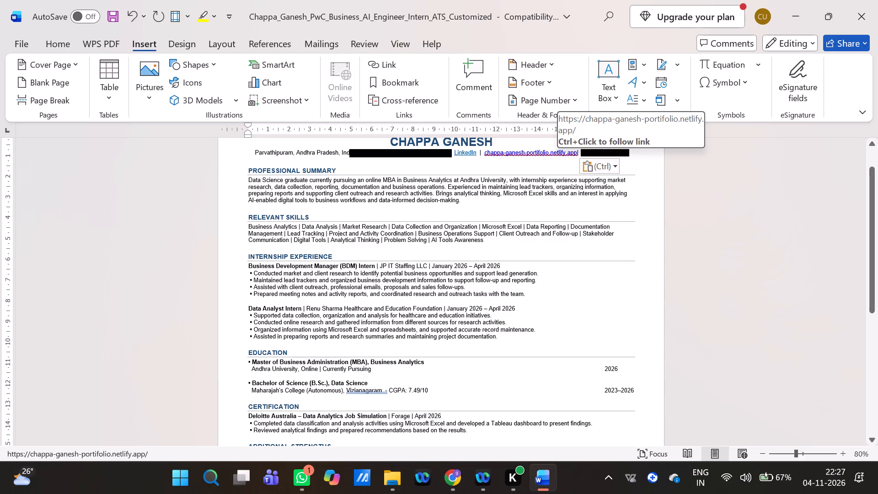
{"action": "key", "text": "Return"}
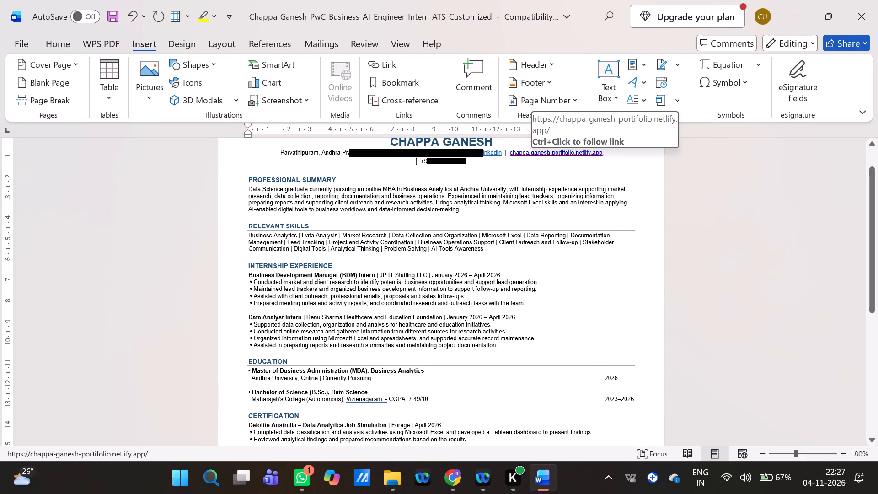
{"action": "key", "text": "ctrl+z"}
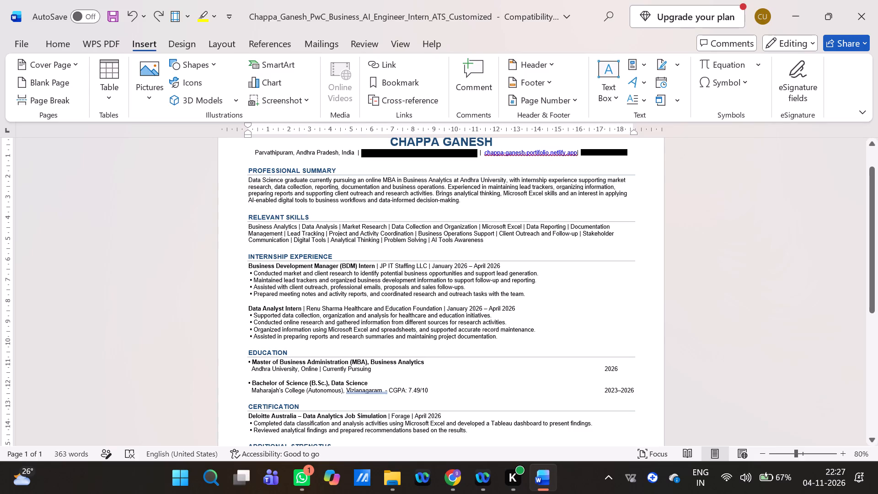
Place the text cursor in the pasted netlify.app portfolio link on the contact line.
{"action": "left_click", "coordinate": [510, 155]}
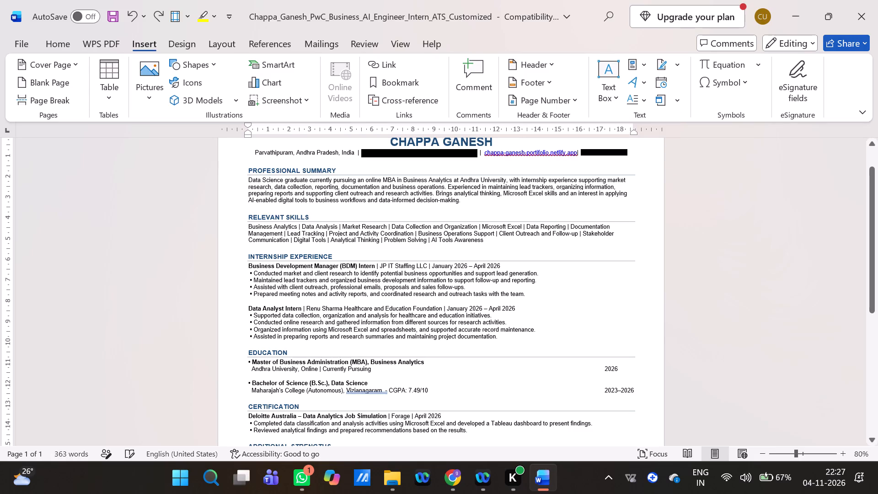
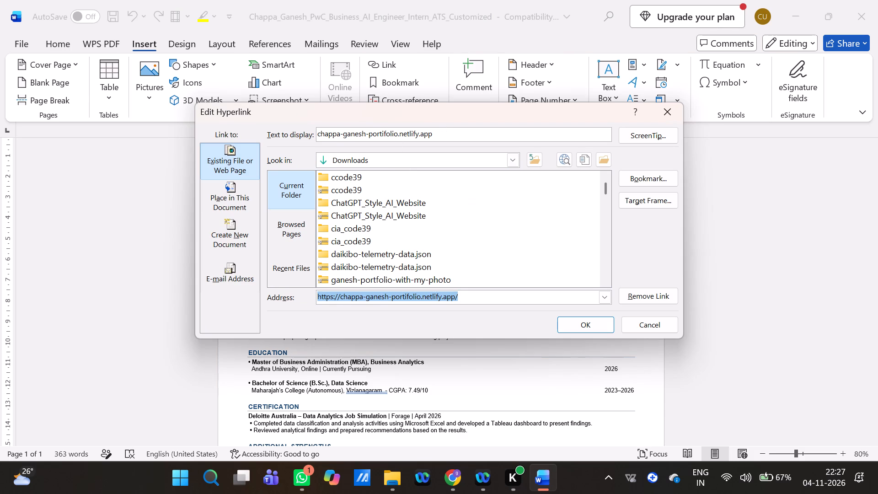
Select the entire display text of the netlify.app portfolio hyperlink for editing, leaving its address as it is.
{"action": "left_click_drag", "start_coordinate": [441, 135], "coordinate": [302, 118], "text": "alt"}
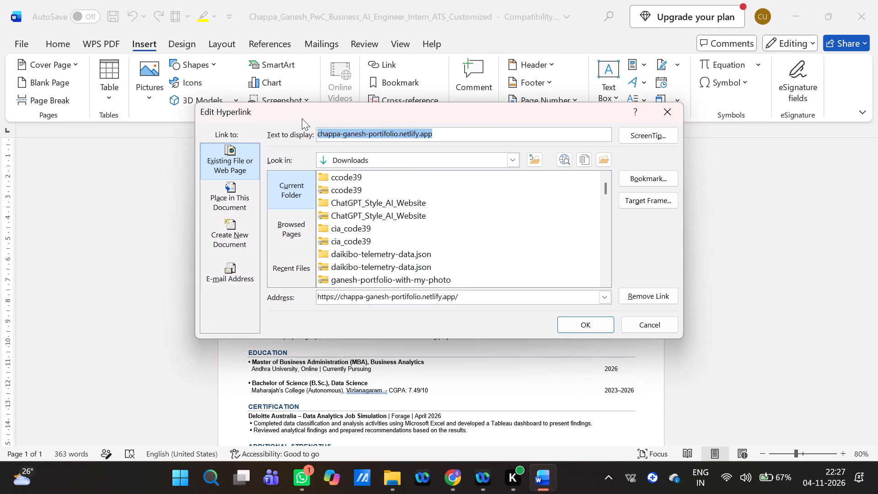
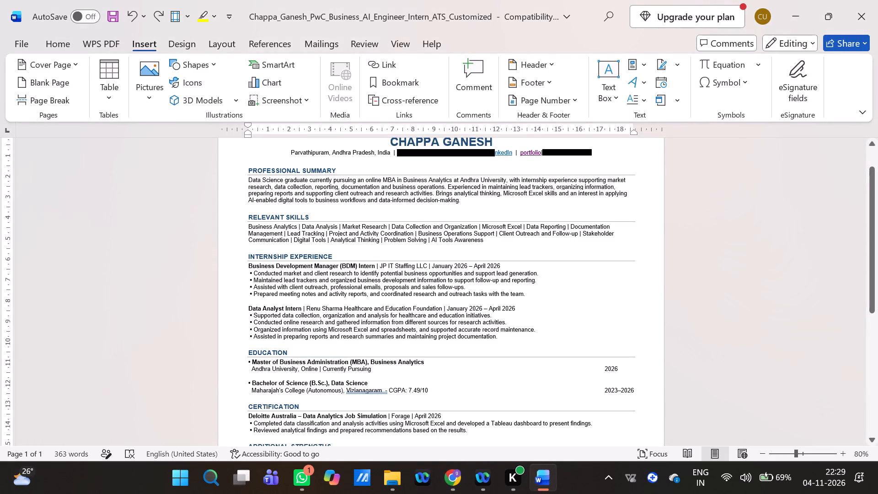
Remove the separator after "India" and move the remaining contact details onto their own line below the location.
{"action": "left_click", "coordinate": [610, 158]}
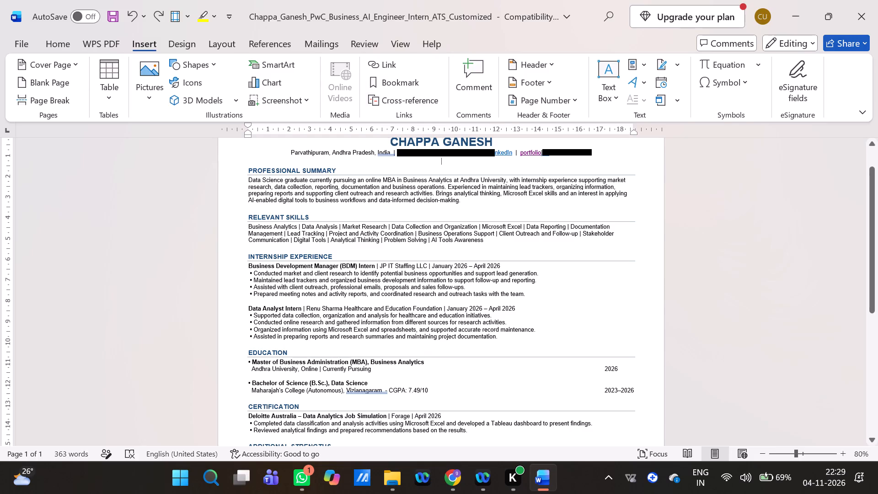
{"action": "left_click", "coordinate": [396, 151]}
{"action": "key", "text": "BackSpace"}
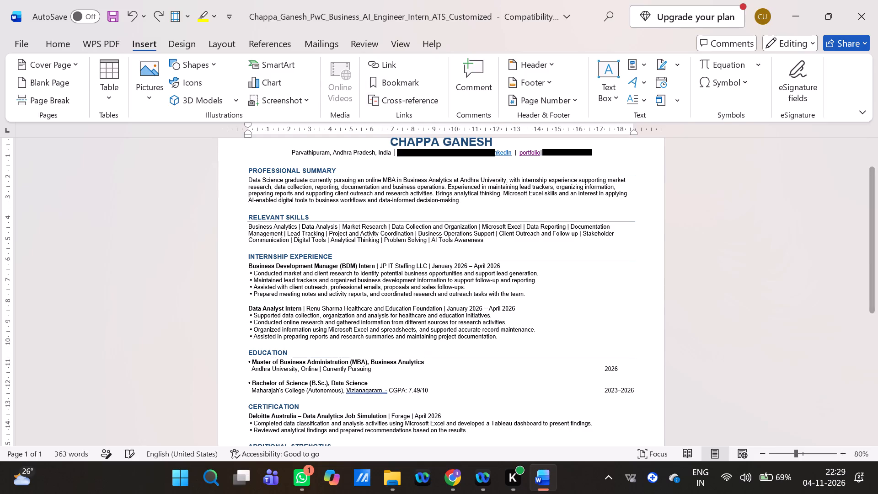
{"action": "key", "text": "Return"}
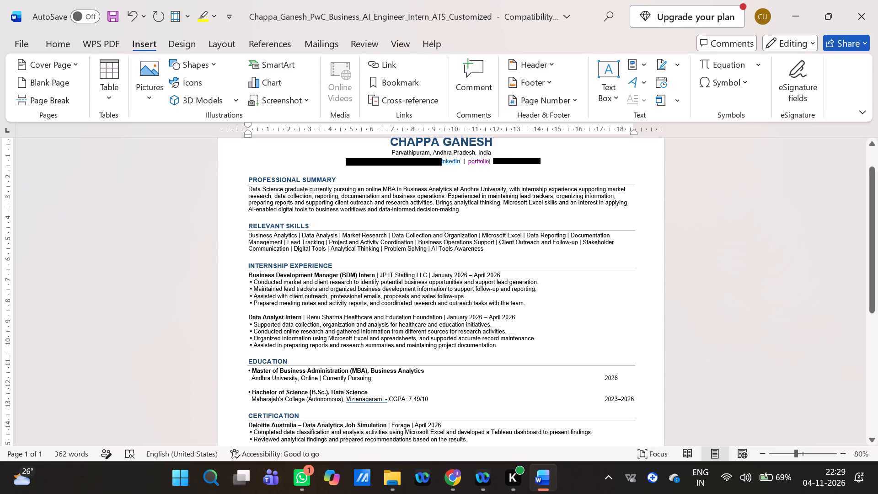
Insert one space between the portfolio link and the separator that follows it in the contact line.
{"action": "scroll", "coordinate": [443, 150], "scroll_direction": "up", "scroll_amount": 1}
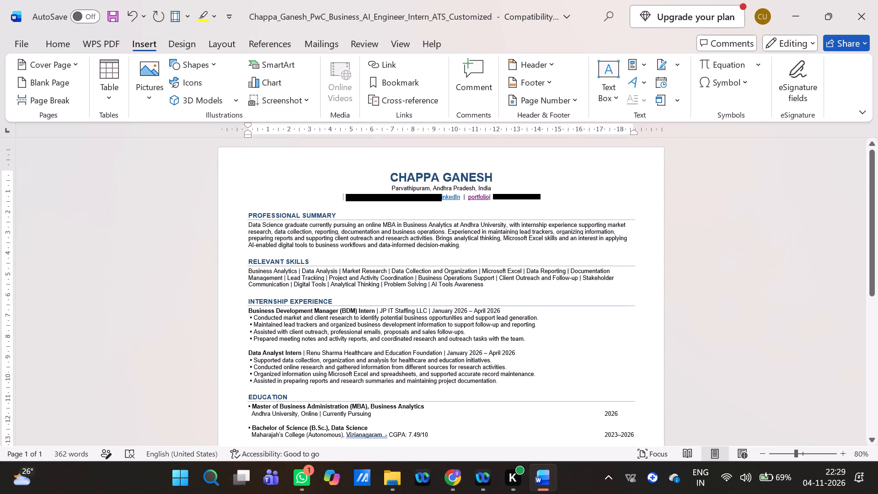
{"action": "left_click", "coordinate": [492, 197]}
{"action": "key", "text": "Left"}
{"action": "key", "text": "Left"}
{"action": "key", "text": "space"}
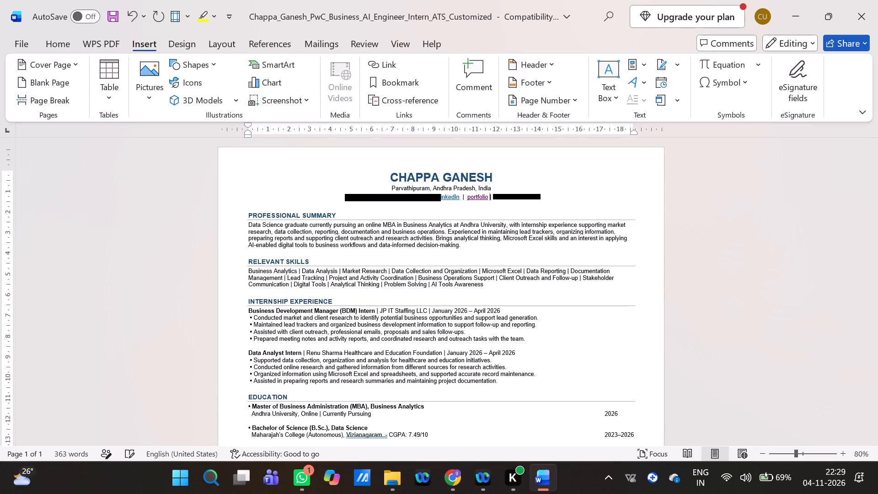
{"action": "key", "text": "space"}
{"action": "key", "text": "BackSpace"}
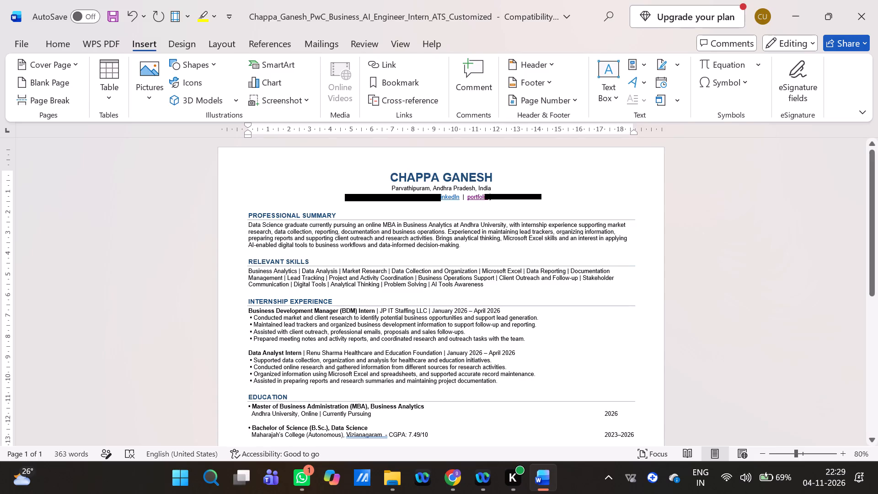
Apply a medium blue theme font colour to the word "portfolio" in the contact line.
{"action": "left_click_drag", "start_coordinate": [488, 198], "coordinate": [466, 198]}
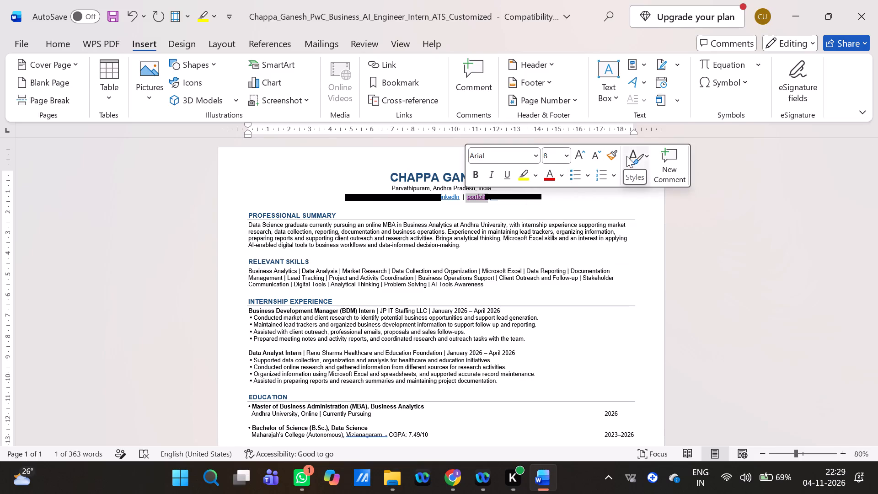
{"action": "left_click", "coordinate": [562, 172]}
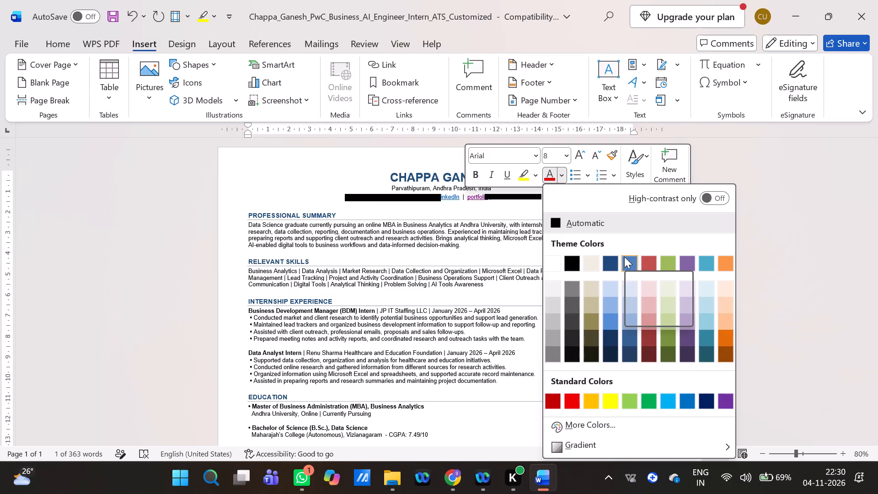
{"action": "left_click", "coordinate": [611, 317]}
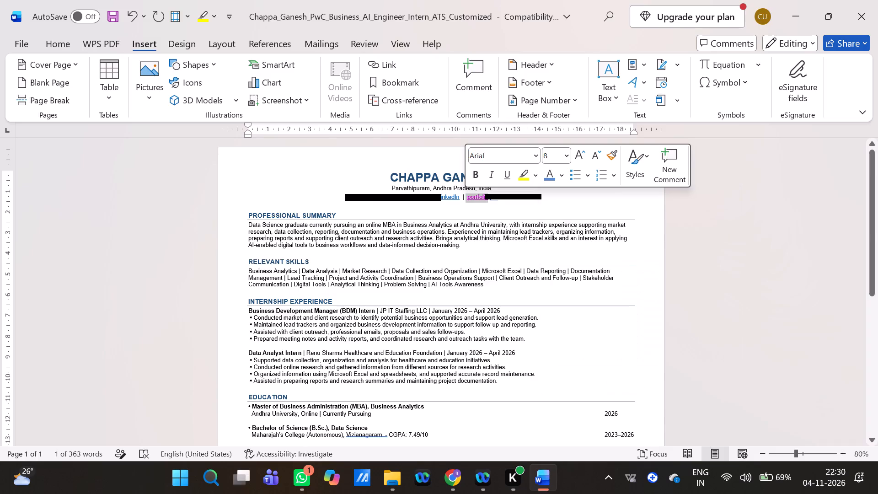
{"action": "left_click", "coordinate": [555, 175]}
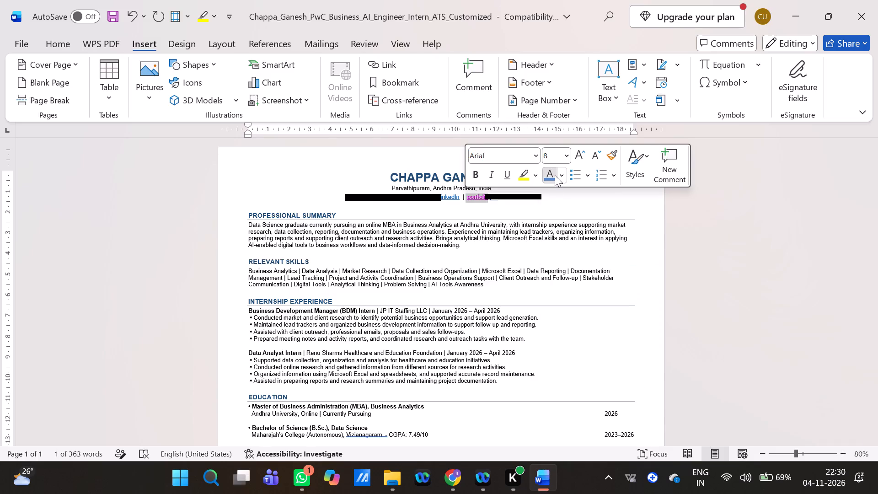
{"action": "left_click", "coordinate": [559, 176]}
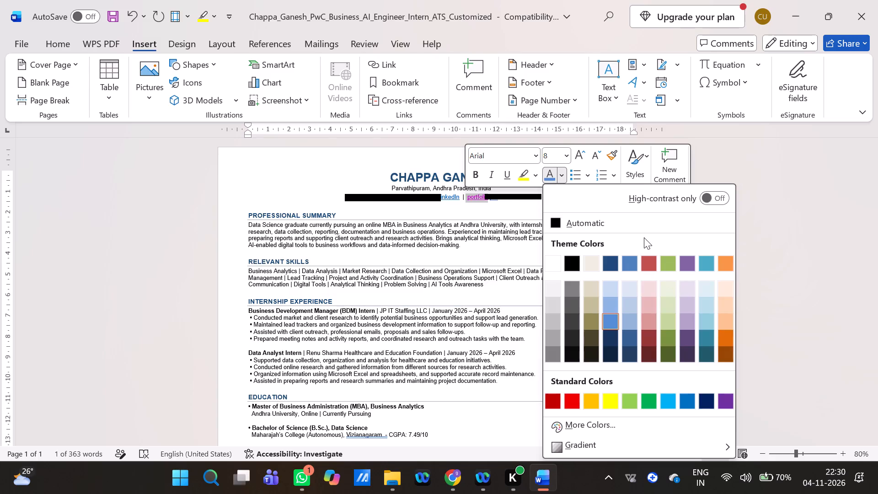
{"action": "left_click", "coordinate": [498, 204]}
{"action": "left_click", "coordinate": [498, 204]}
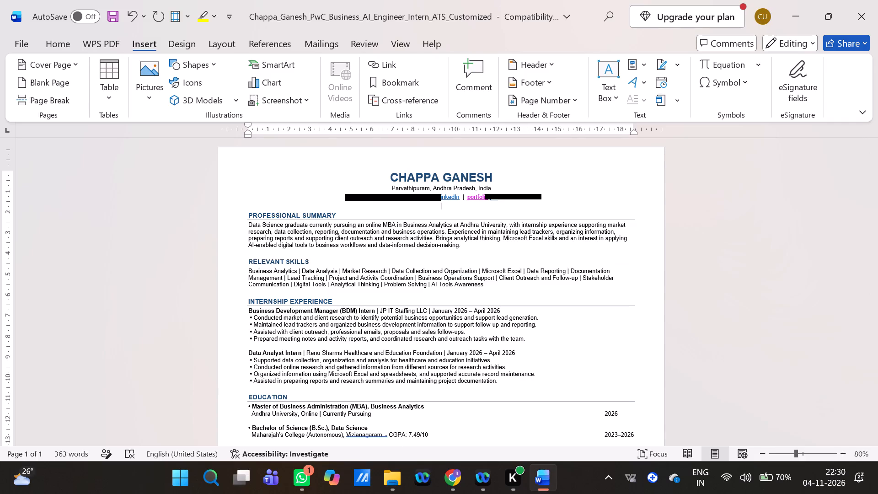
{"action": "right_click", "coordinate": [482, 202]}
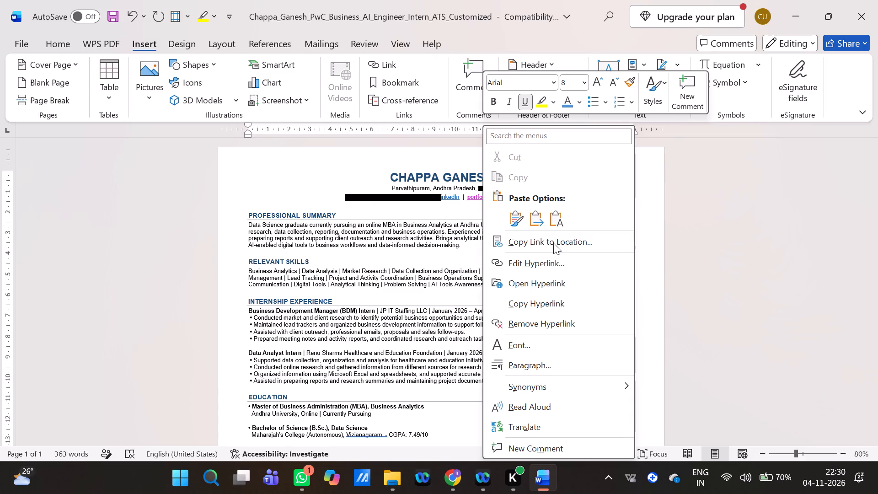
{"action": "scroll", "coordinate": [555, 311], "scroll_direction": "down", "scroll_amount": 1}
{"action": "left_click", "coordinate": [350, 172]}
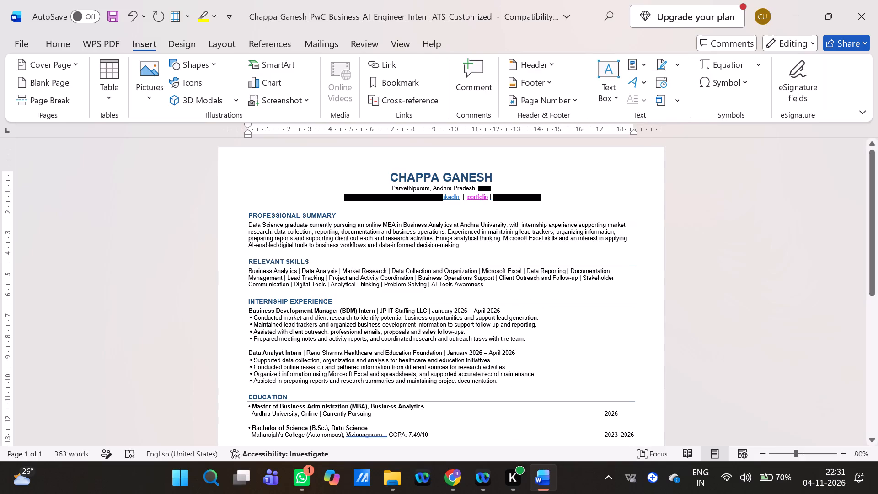
Set the font colour of the word "portfolio" in the contact line to the darkest grey shade of the white theme colour.
{"action": "left_click_drag", "start_coordinate": [466, 198], "coordinate": [487, 198]}
{"action": "left_click_drag", "start_coordinate": [487, 198], "coordinate": [488, 198]}
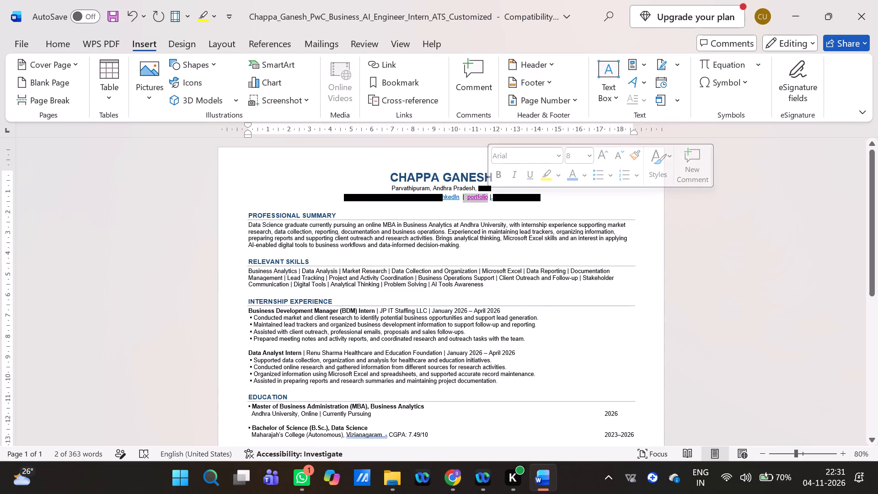
{"action": "left_click", "coordinate": [499, 221]}
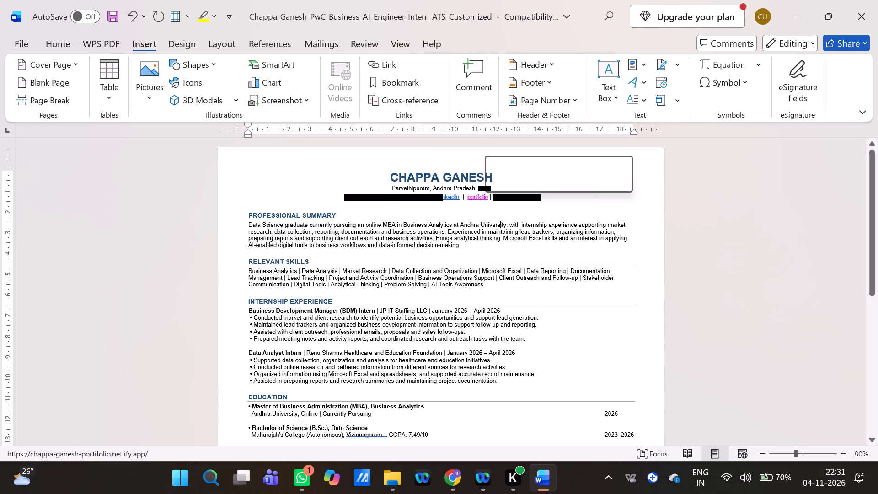
{"action": "left_click_drag", "start_coordinate": [487, 197], "coordinate": [467, 197]}
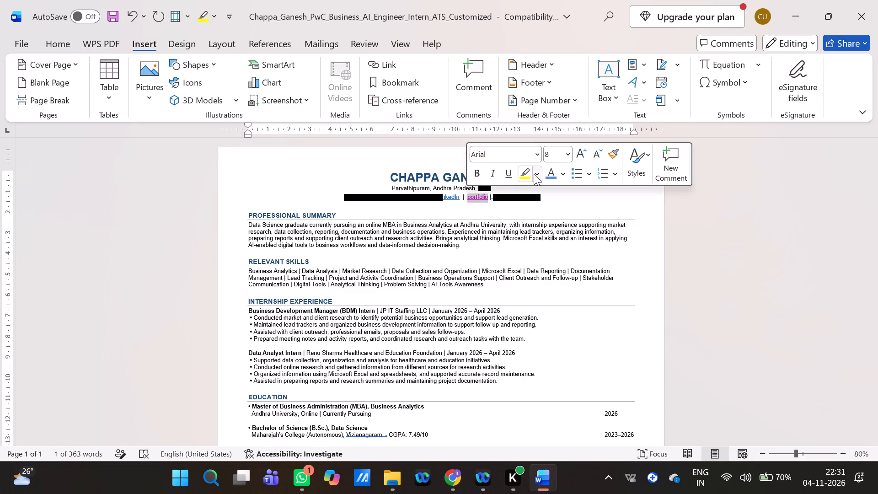
{"action": "left_click", "coordinate": [534, 174]}
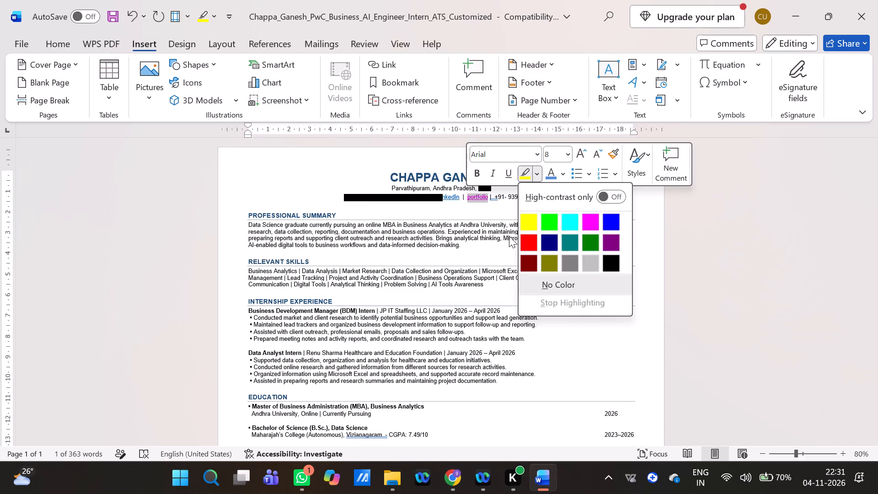
{"action": "left_click", "coordinate": [559, 173]}
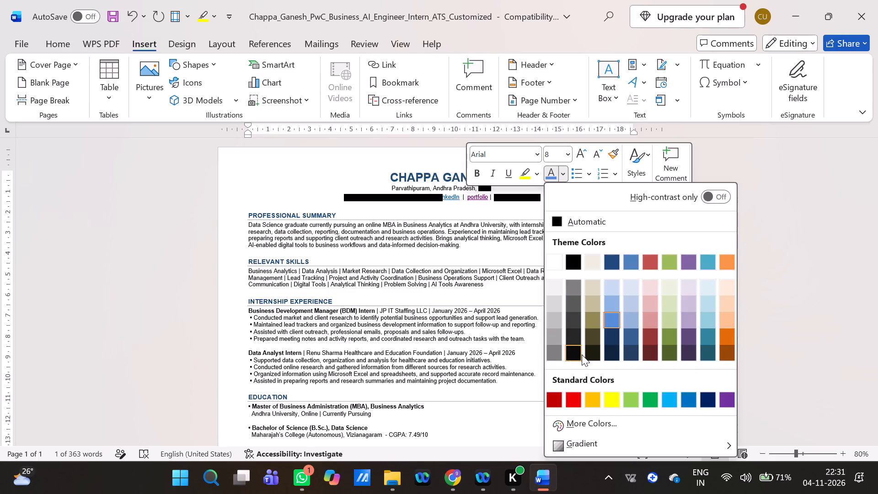
{"action": "left_click", "coordinate": [547, 353]}
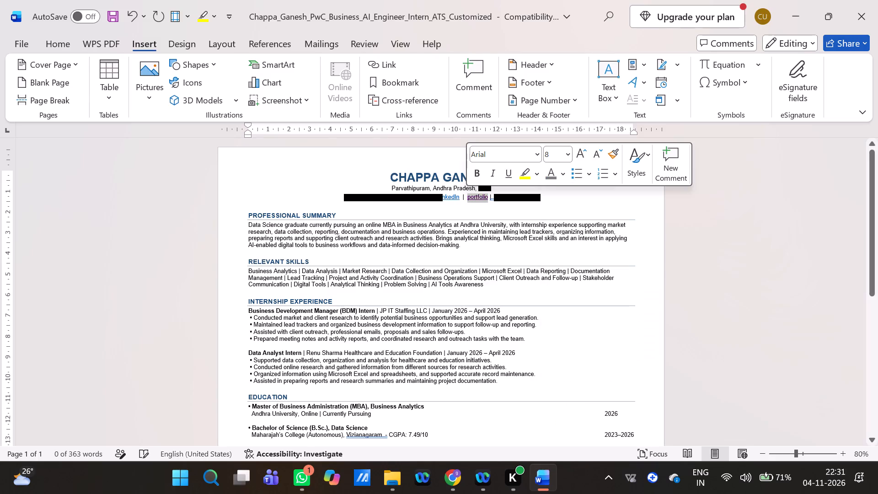
{"action": "left_click", "coordinate": [447, 216]}
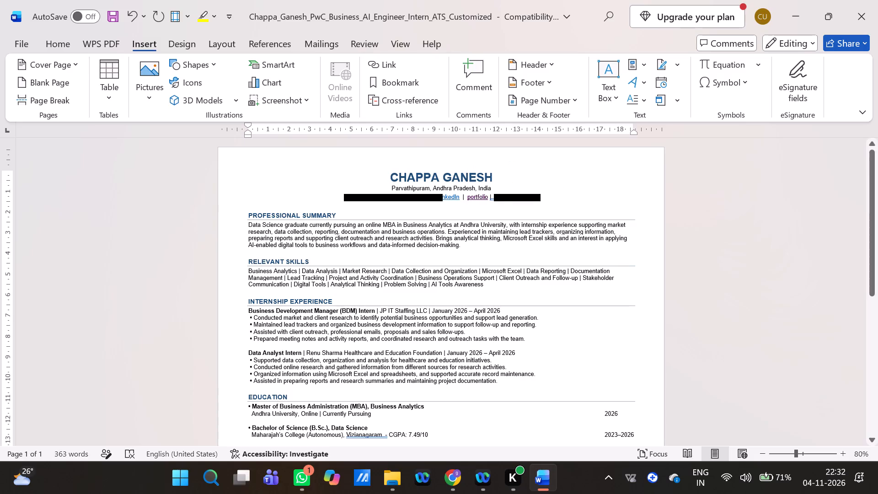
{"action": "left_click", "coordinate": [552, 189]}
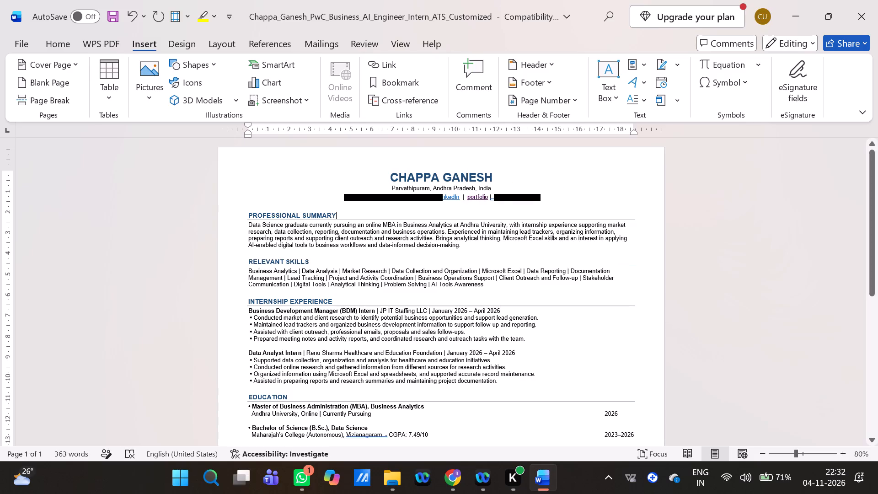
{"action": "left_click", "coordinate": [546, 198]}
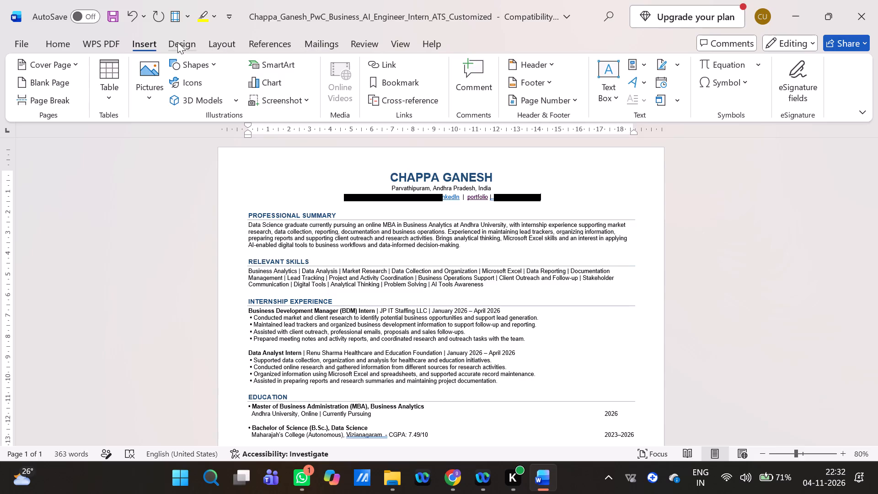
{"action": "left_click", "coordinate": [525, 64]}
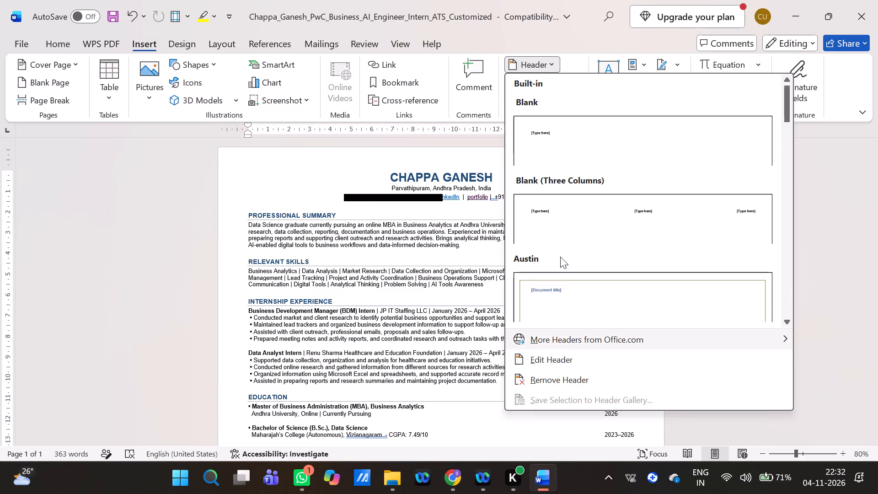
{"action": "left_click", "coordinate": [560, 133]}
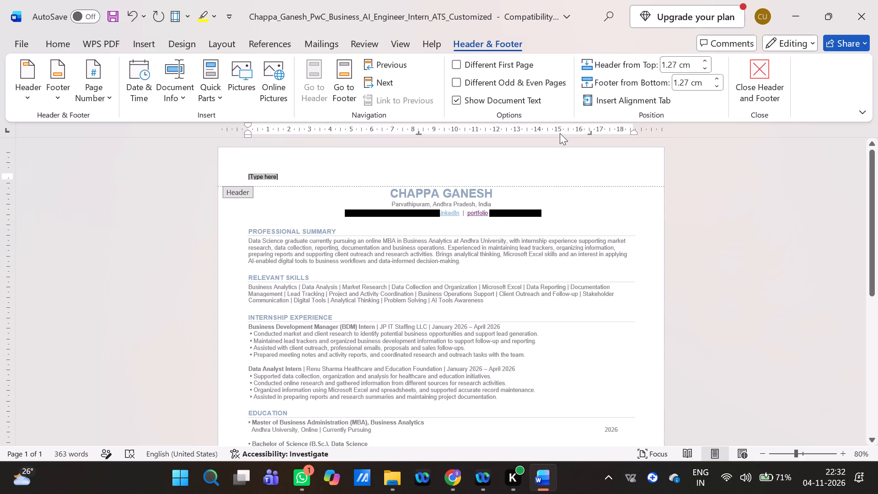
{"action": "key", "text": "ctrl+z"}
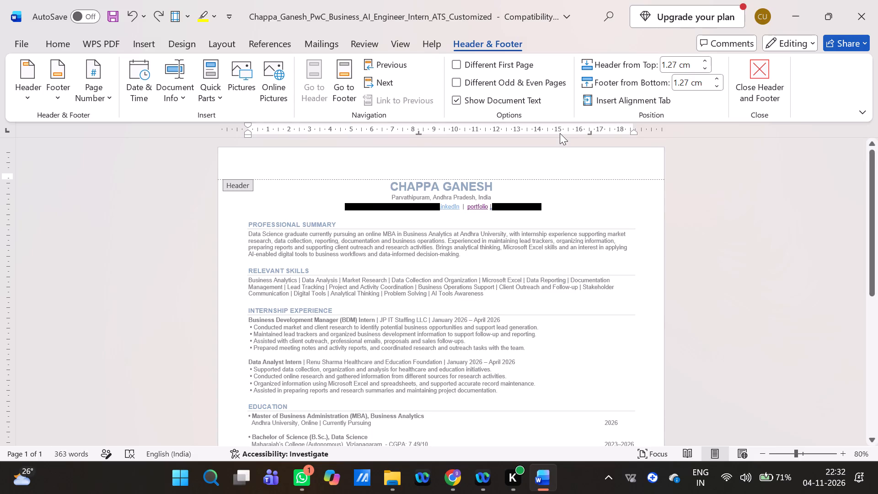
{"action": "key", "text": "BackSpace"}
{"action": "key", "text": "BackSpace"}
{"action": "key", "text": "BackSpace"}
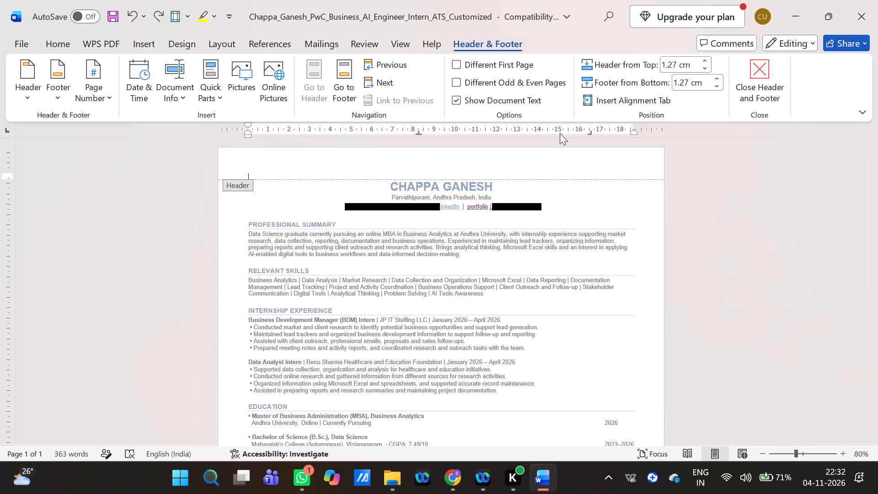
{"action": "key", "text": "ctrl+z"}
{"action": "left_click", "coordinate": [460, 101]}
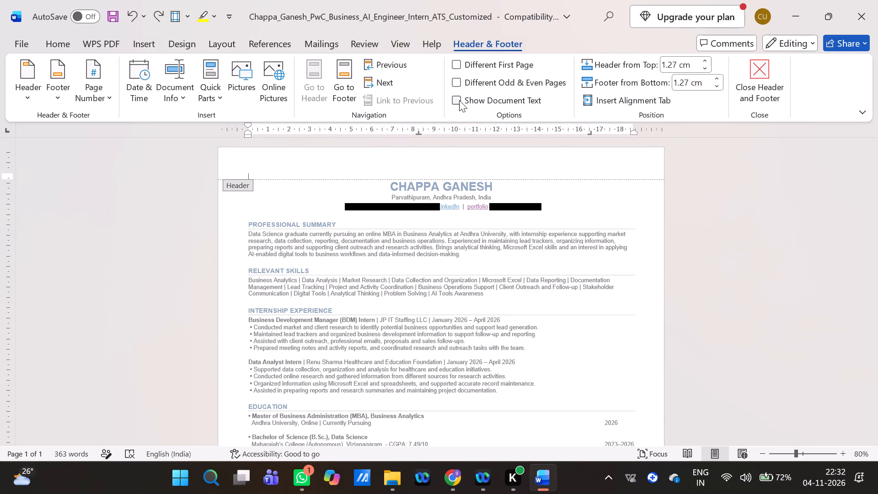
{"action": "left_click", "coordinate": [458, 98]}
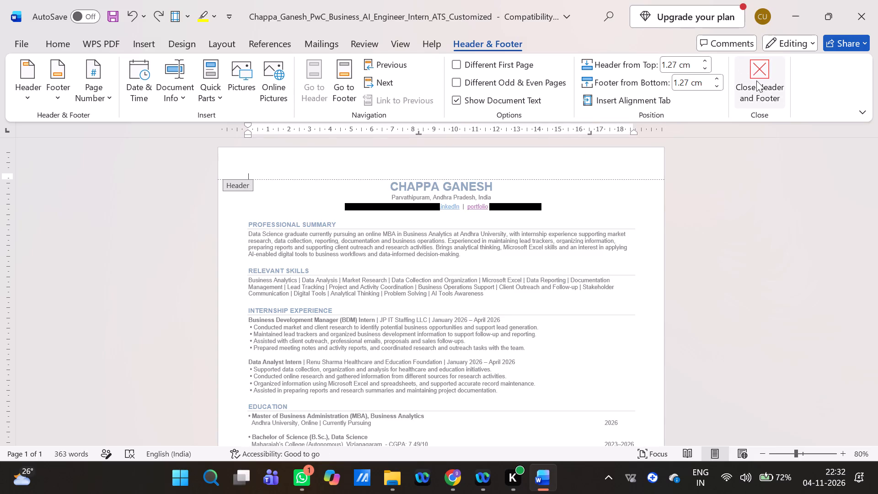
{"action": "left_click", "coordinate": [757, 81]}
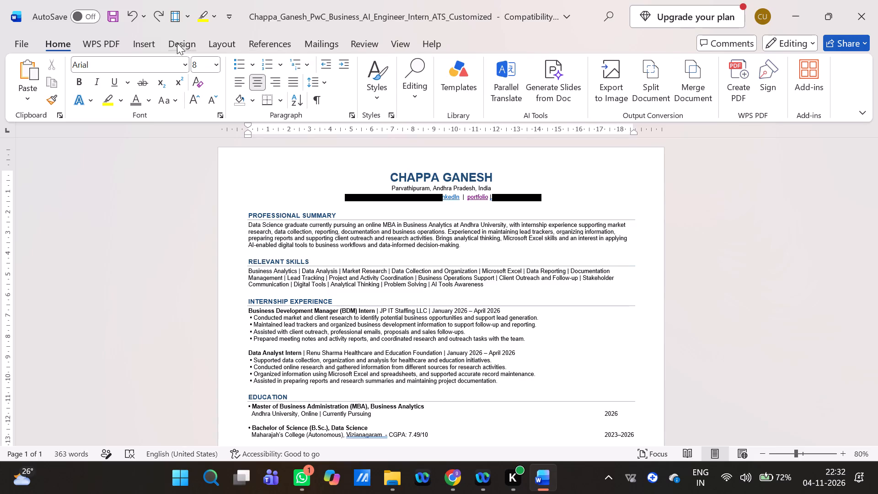
Insert the built-in Blank header above the name and contact block and return to the body text.
{"action": "left_click", "coordinate": [133, 44]}
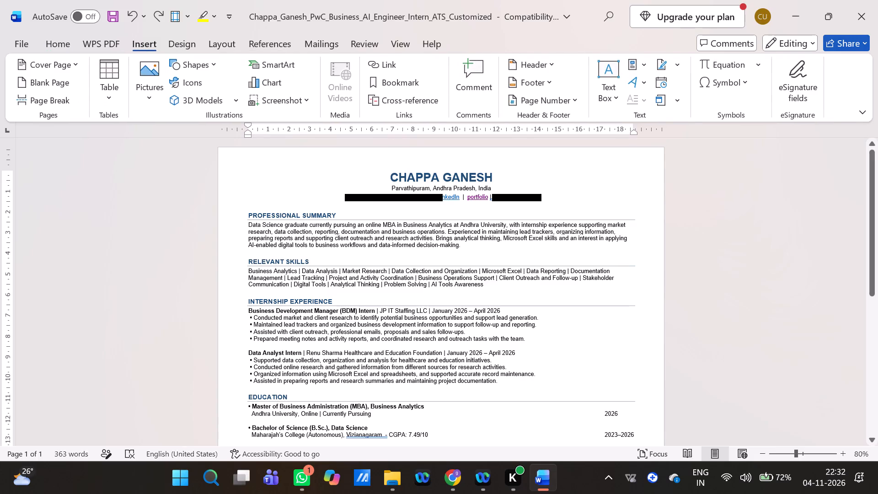
{"action": "left_click_drag", "start_coordinate": [372, 172], "coordinate": [539, 204]}
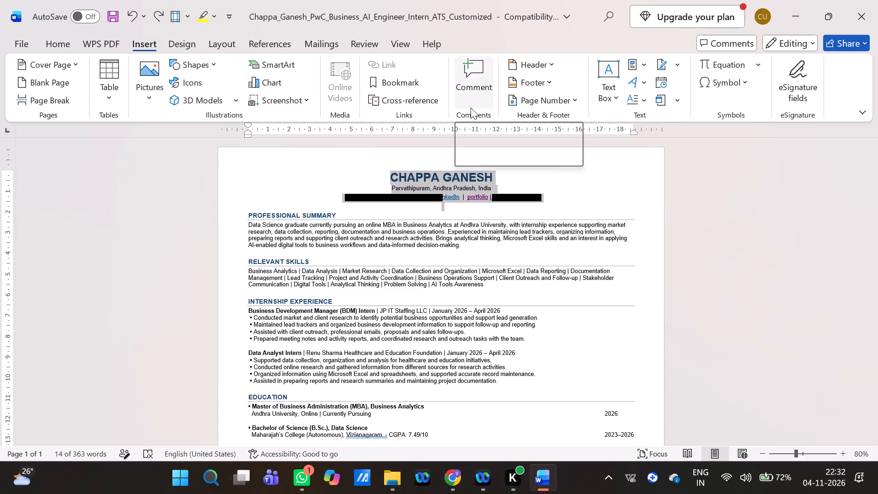
{"action": "left_click", "coordinate": [526, 64]}
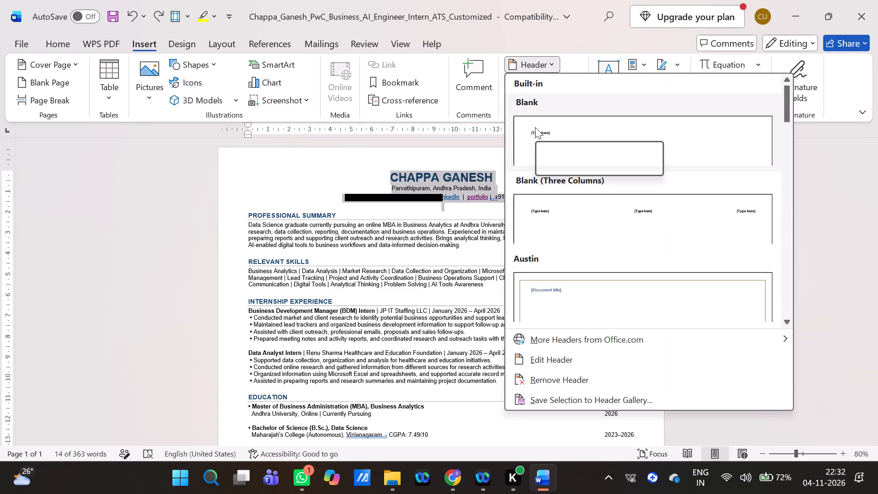
{"action": "left_click", "coordinate": [535, 127]}
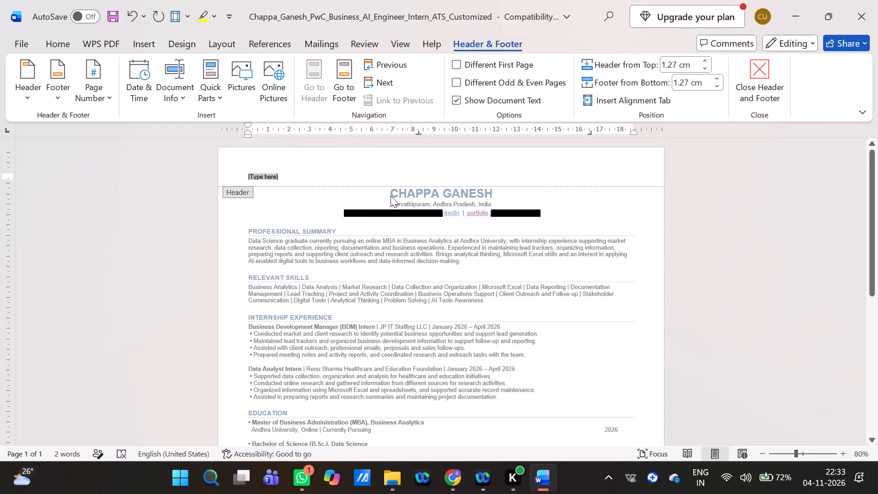
{"action": "left_click", "coordinate": [376, 195]}
{"action": "triple_click", "coordinate": [376, 195]}
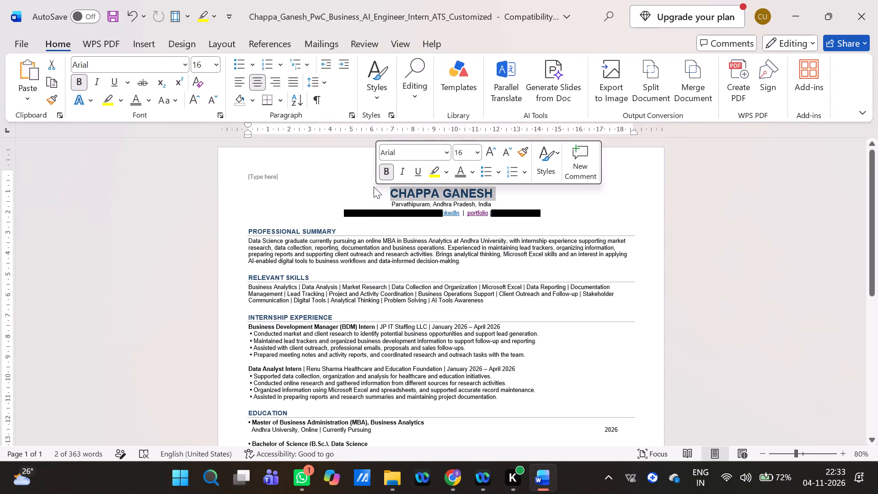
{"action": "left_click", "coordinate": [282, 166]}
Review the resume's layout from the header down to the Additional Strengths section.
{"action": "scroll", "coordinate": [326, 203], "scroll_direction": "down", "scroll_amount": 1}
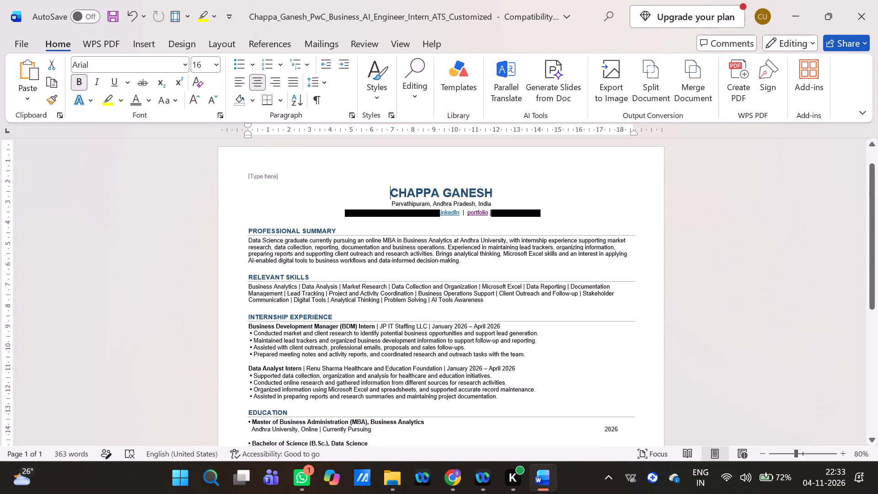
{"action": "scroll", "coordinate": [326, 203], "scroll_direction": "down", "scroll_amount": 1}
{"action": "scroll", "coordinate": [326, 203], "scroll_direction": "up", "scroll_amount": 1}
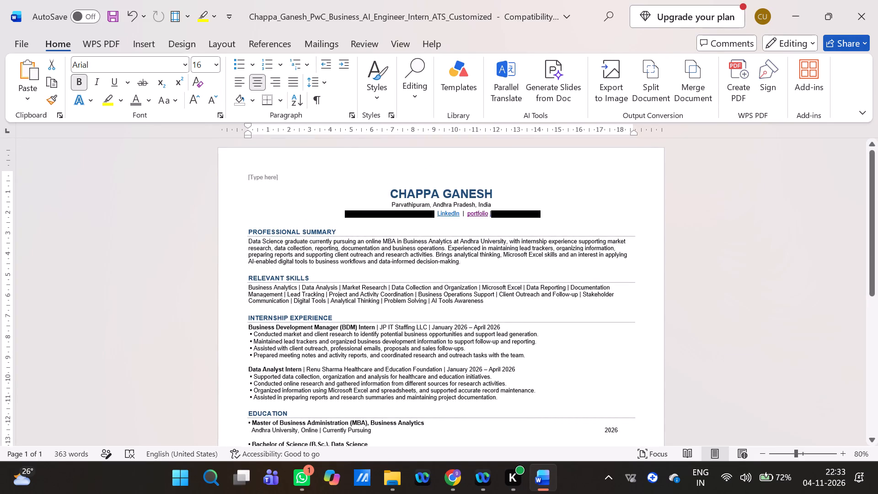
{"action": "scroll", "coordinate": [373, 274], "scroll_direction": "down", "scroll_amount": 1}
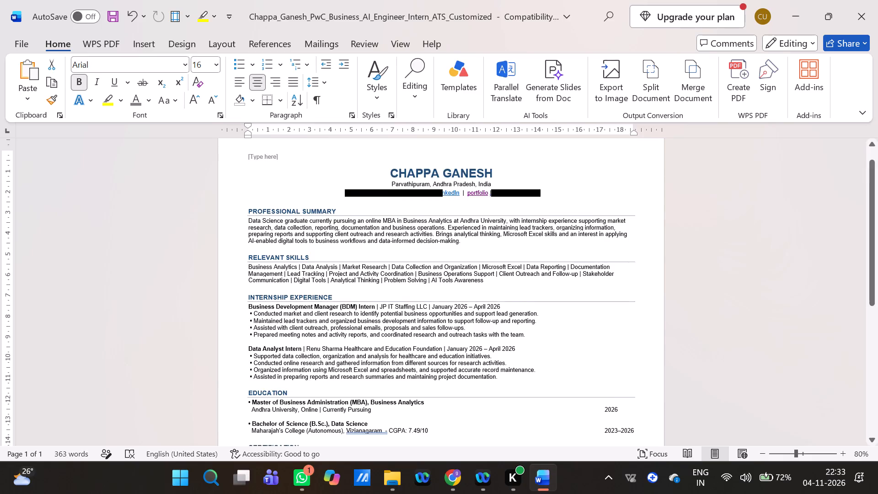
{"action": "scroll", "coordinate": [373, 274], "scroll_direction": "down", "scroll_amount": 1}
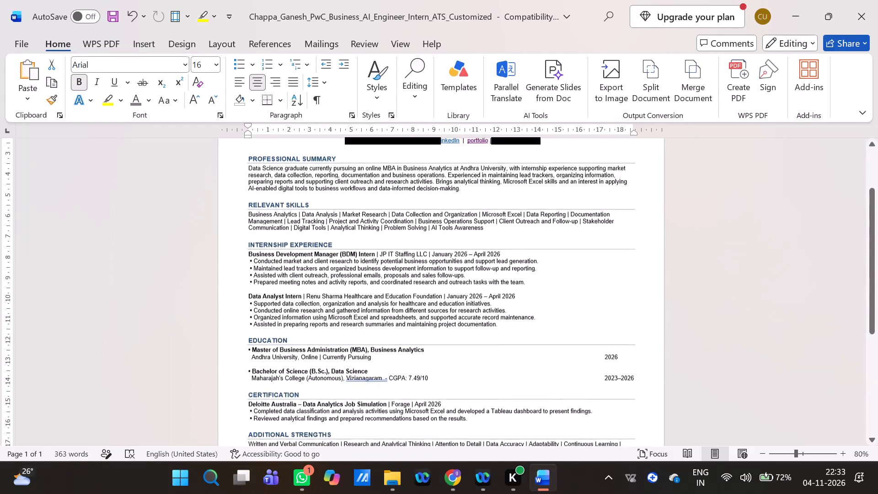
{"action": "scroll", "coordinate": [373, 274], "scroll_direction": "down", "scroll_amount": 3}
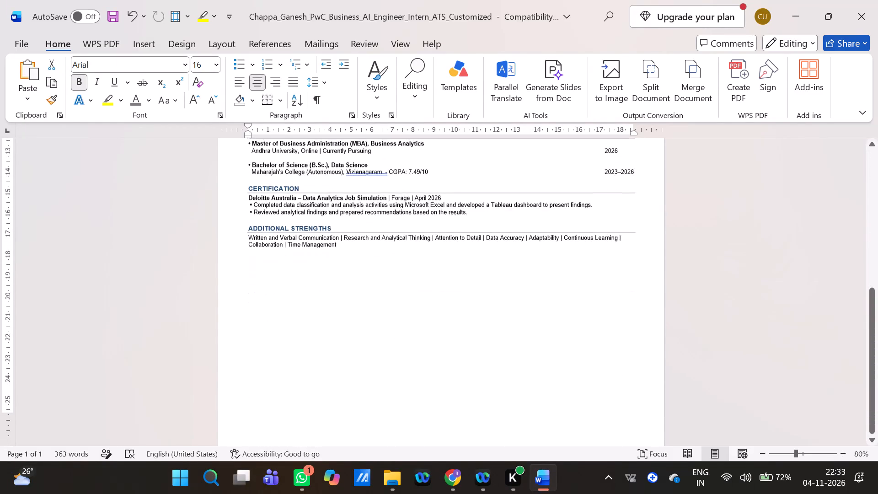
{"action": "scroll", "coordinate": [373, 274], "scroll_direction": "down", "scroll_amount": 1}
{"action": "scroll", "coordinate": [373, 274], "scroll_direction": "up", "scroll_amount": 2}
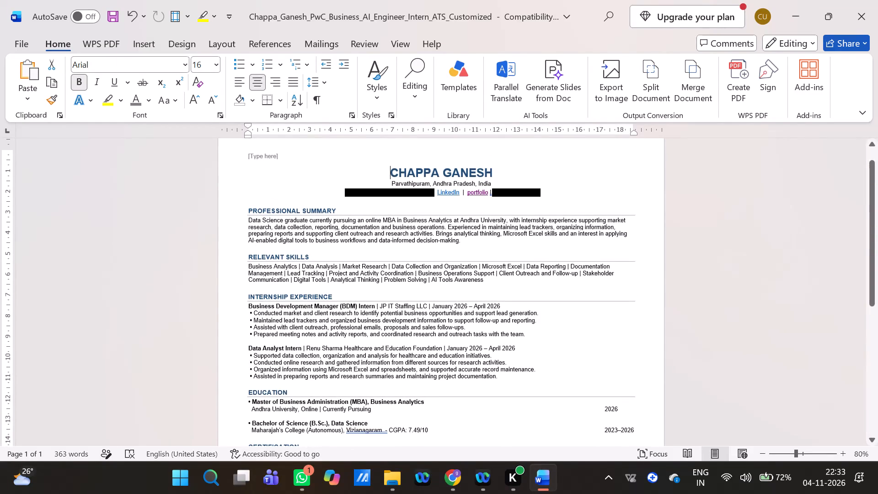
Push the dates on the Business Development Manager (BDM) Intern line to the page's right margin using spaces.
{"action": "scroll", "coordinate": [373, 274], "scroll_direction": "down", "scroll_amount": 3, "text": "ctrl"}
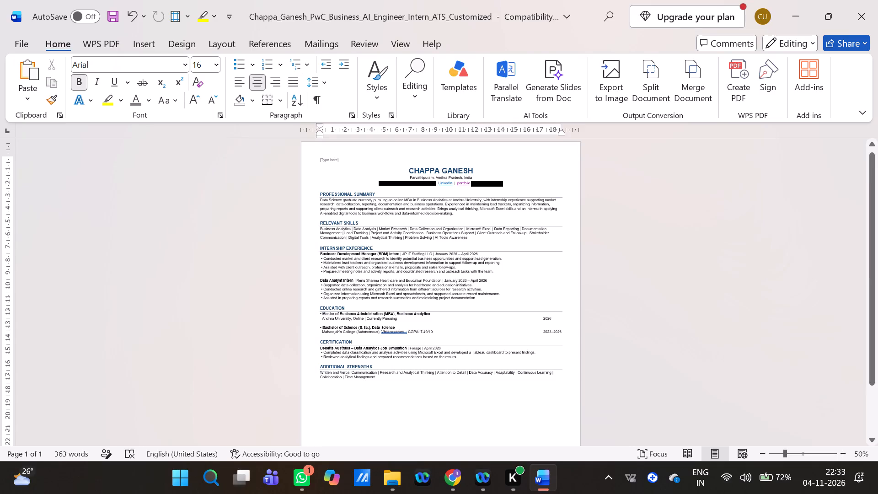
{"action": "left_click", "coordinate": [434, 254]}
{"action": "key", "text": "space"}
{"action": "key", "text": "space"}
{"action": "key", "text": "space"}
{"action": "key", "text": "space"}
{"action": "key", "text": "space"}
{"action": "key", "text": "space"}
{"action": "key", "text": "space"}
{"action": "key", "text": "space"}
{"action": "key", "text": "space"}
{"action": "key", "text": "space"}
{"action": "key", "text": "space"}
{"action": "key", "text": "space"}
{"action": "key", "text": "space"}
{"action": "key", "text": "space"}
{"action": "key", "text": "space"}
{"action": "key", "text": "space"}
{"action": "key", "text": "space"}
{"action": "key", "text": "space"}
{"action": "key", "text": "space"}
{"action": "key", "text": "space"}
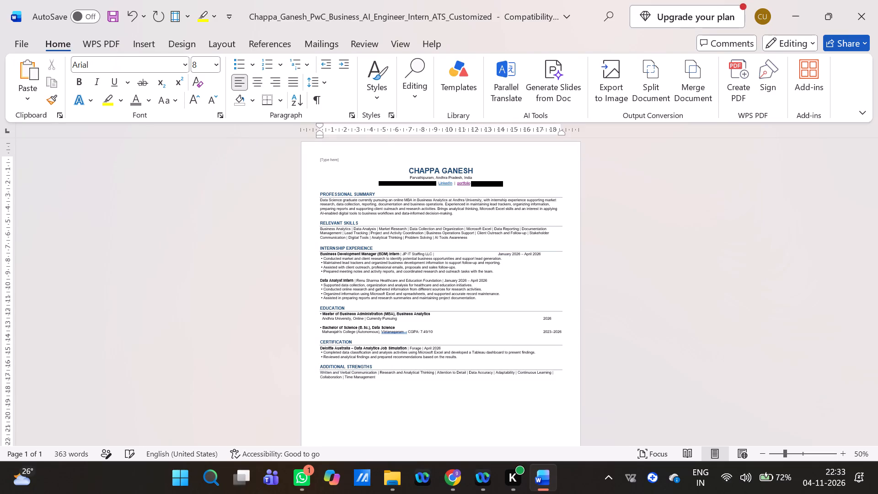
{"action": "key", "text": "space"}
{"action": "key", "text": "space"}
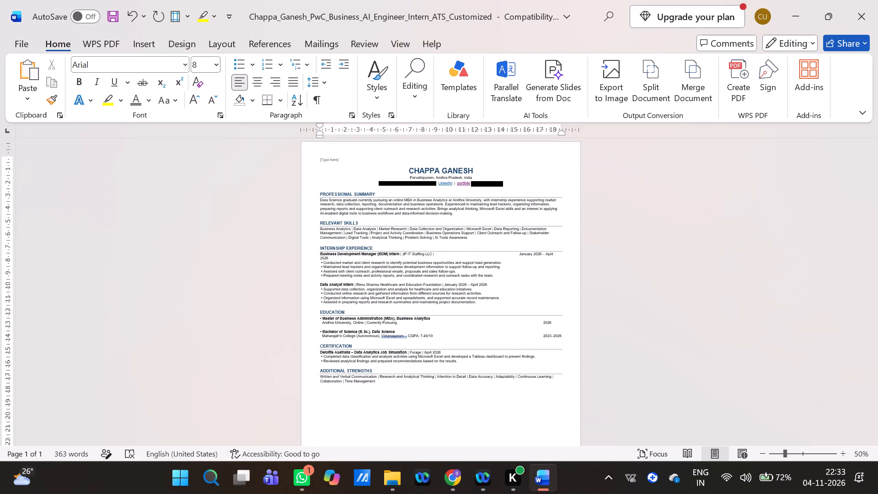
{"action": "key", "text": "BackSpace"}
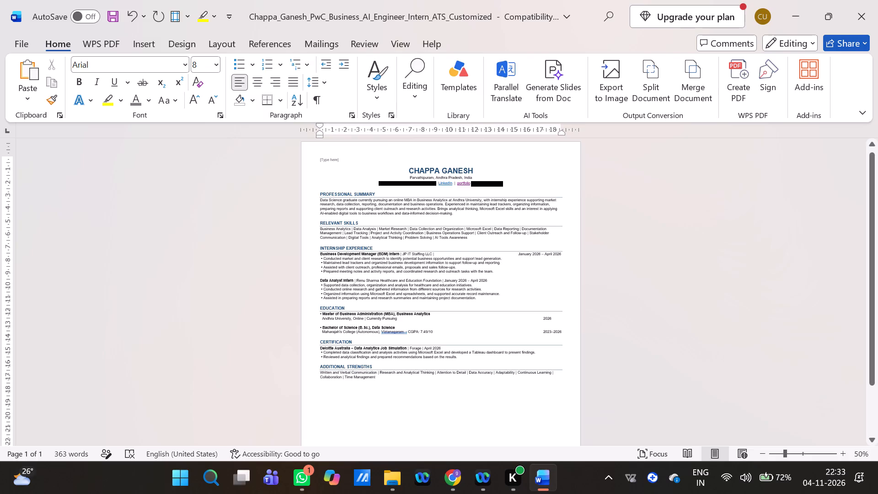
Remove the separator before the Data Analyst Intern dates and push them to the page's right margin using spaces.
{"action": "left_click", "coordinate": [442, 283]}
{"action": "key", "text": "Up"}
{"action": "key", "text": "Right"}
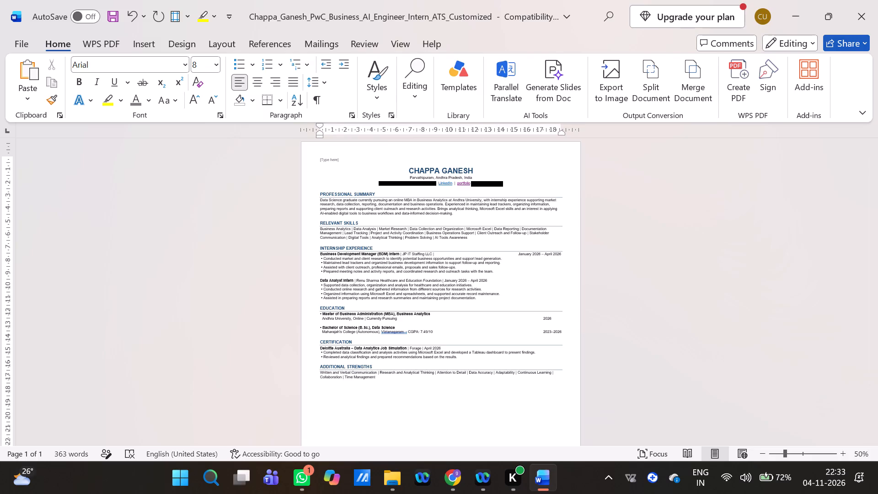
{"action": "key", "text": "space"}
{"action": "key", "text": "space"}
{"action": "key", "text": "space"}
{"action": "key", "text": "Right"}
{"action": "key", "text": "BackSpace"}
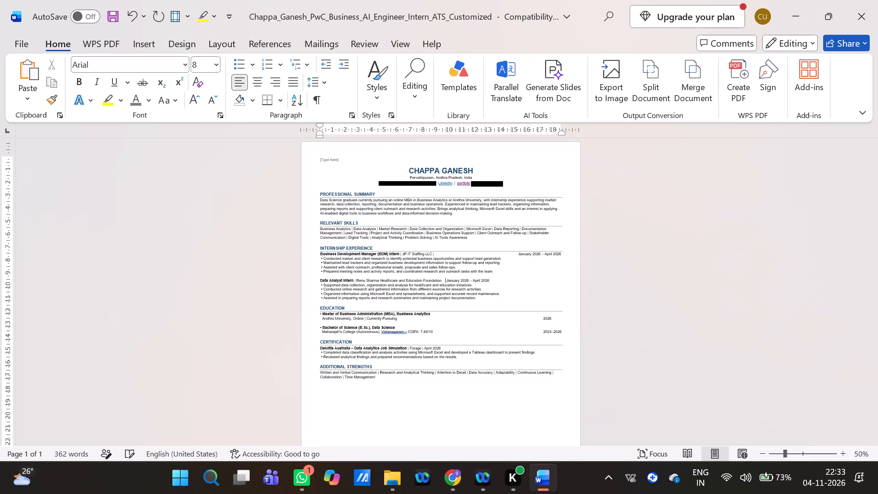
{"action": "key", "text": "space"}
{"action": "key", "text": "space"}
{"action": "key", "text": "space"}
{"action": "key", "text": "space"}
{"action": "key", "text": "space"}
{"action": "key", "text": "space"}
{"action": "key", "text": "space"}
{"action": "key", "text": "space"}
{"action": "key", "text": "space"}
{"action": "key", "text": "space"}
{"action": "key", "text": "space"}
{"action": "key", "text": "space"}
{"action": "key", "text": "space"}
{"action": "key", "text": "space"}
{"action": "key", "text": "space"}
{"action": "key", "text": "space"}
{"action": "key", "text": "space"}
{"action": "key", "text": "space"}
{"action": "key", "text": "space"}
{"action": "key", "text": "space"}
{"action": "key", "text": "space"}
{"action": "key", "text": "space"}
{"action": "key", "text": "space"}
{"action": "key", "text": "space"}
{"action": "key", "text": "space"}
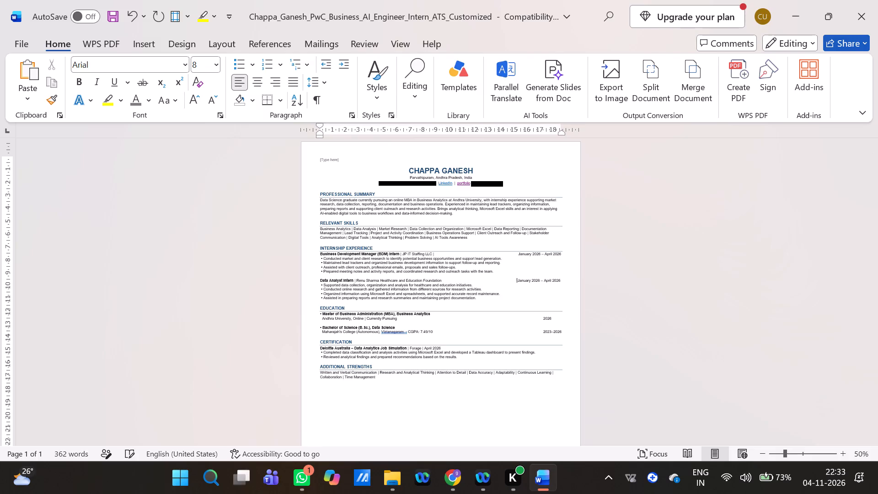
{"action": "key", "text": "space"}
{"action": "key", "text": "space"}
{"action": "key", "text": "BackSpace"}
Remove the separator after "JP IT Staffing LLC" on the BDM Intern line.
{"action": "left_click", "coordinate": [437, 255]}
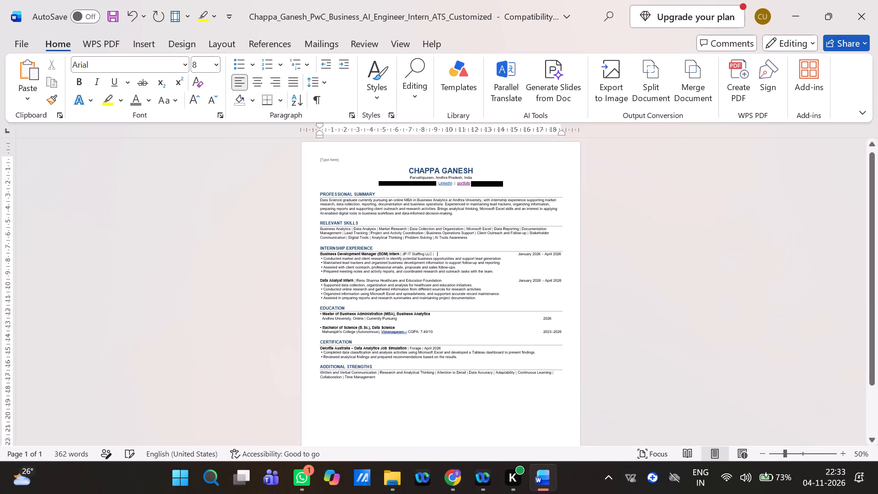
{"action": "key", "text": "Left"}
{"action": "key", "text": "Left"}
{"action": "key", "text": "BackSpace"}
{"action": "key", "text": "BackSpace"}
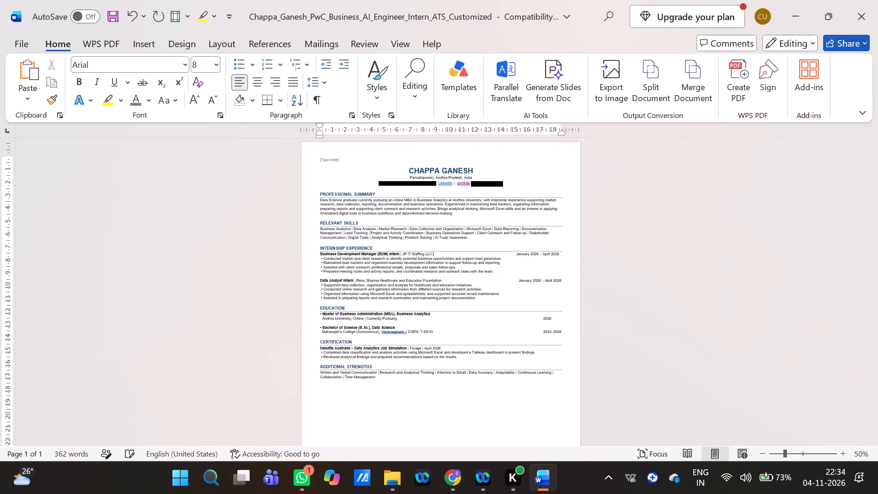
Push the dates on the Business Development Manager (BDM) Intern line back to the page's right margin using spaces.
{"action": "key", "text": "space"}
{"action": "key", "text": "space"}
{"action": "key", "text": "space"}
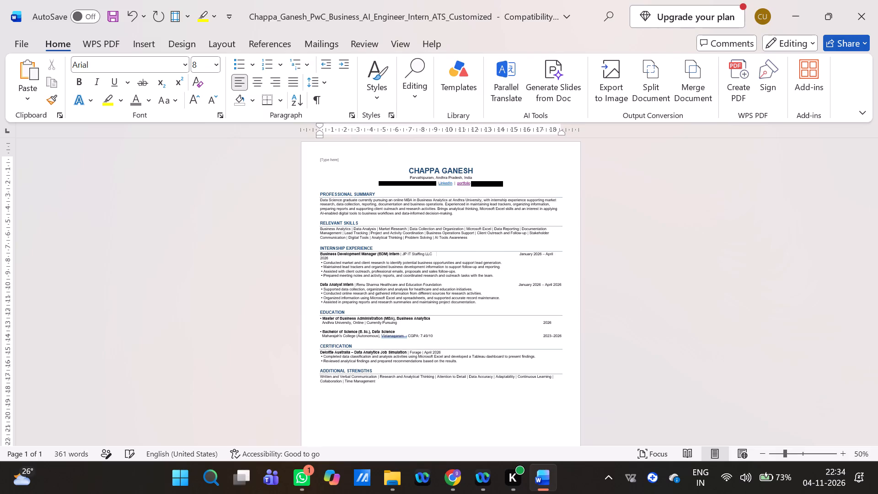
{"action": "key", "text": "BackSpace"}
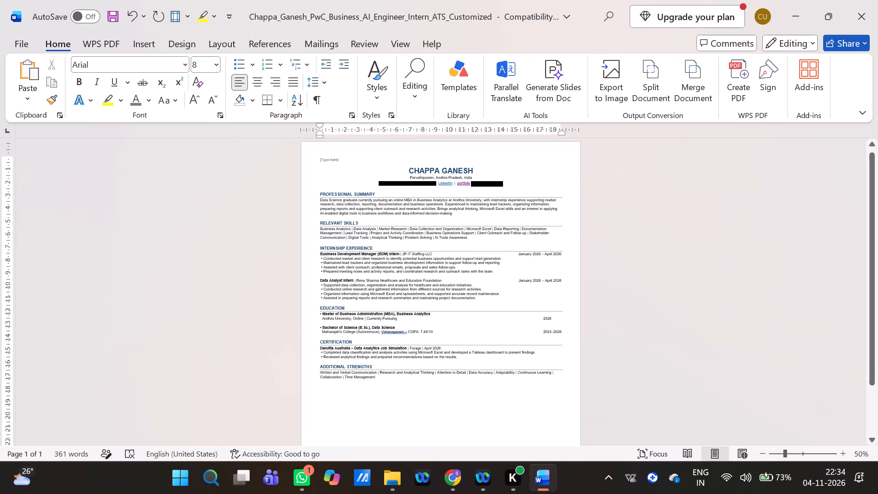
Insert a blank line beneath the Internship Experience, Relevant Skills, Professional Summary and Education headings.
{"action": "left_click", "coordinate": [318, 253]}
{"action": "key", "text": "Return"}
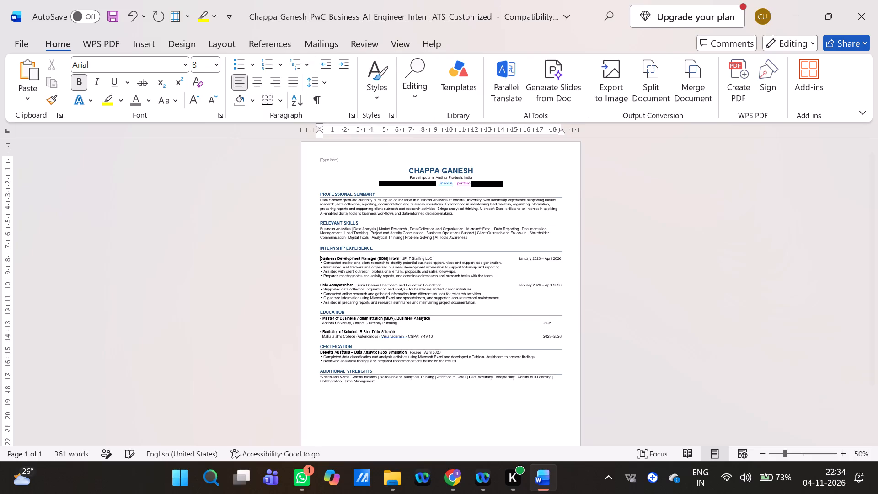
{"action": "left_click", "coordinate": [318, 229]}
{"action": "key", "text": "Return"}
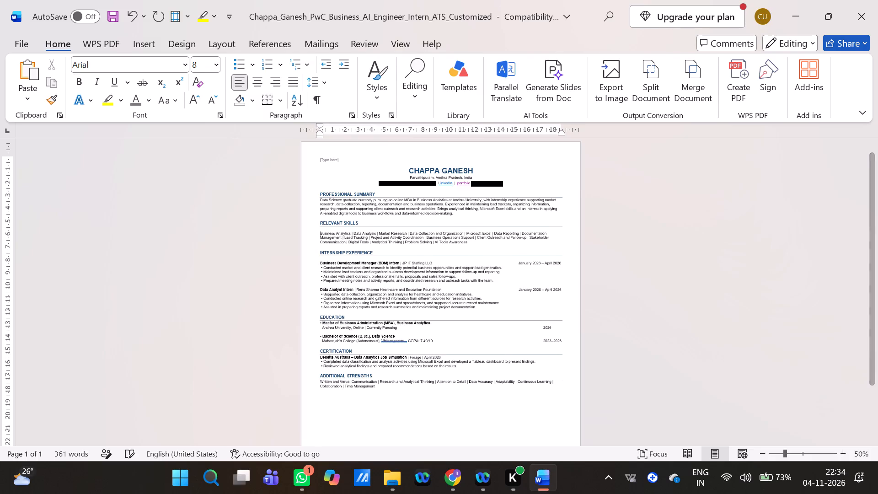
{"action": "left_click", "coordinate": [318, 199]}
{"action": "key", "text": "Return"}
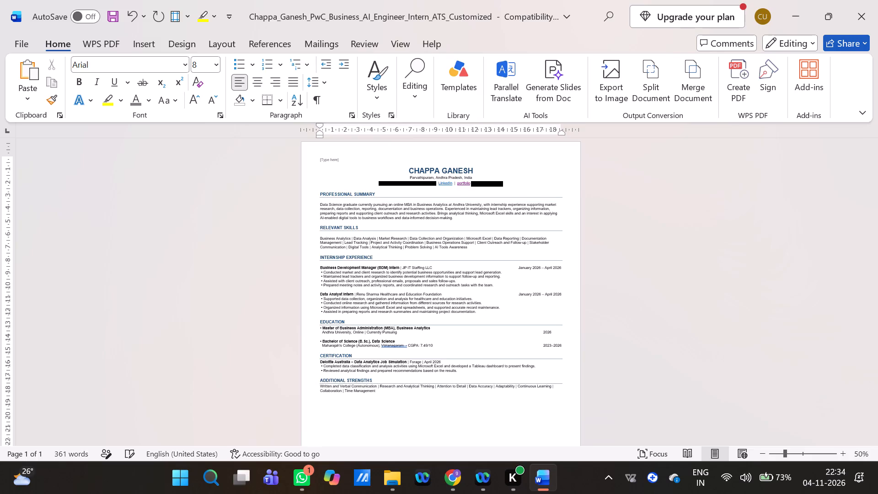
{"action": "left_click", "coordinate": [318, 328]}
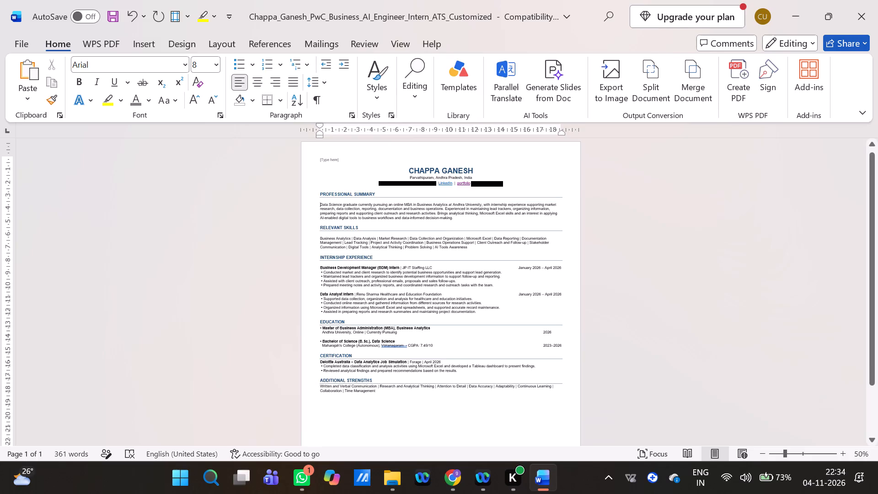
{"action": "key", "text": "Return"}
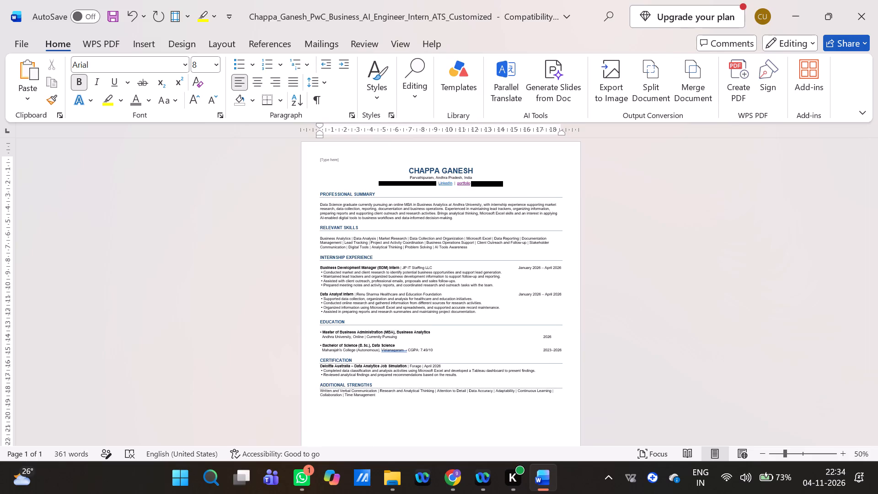
Insert a blank line beneath the Certification and Additional Strengths headings.
{"action": "left_click", "coordinate": [317, 363]}
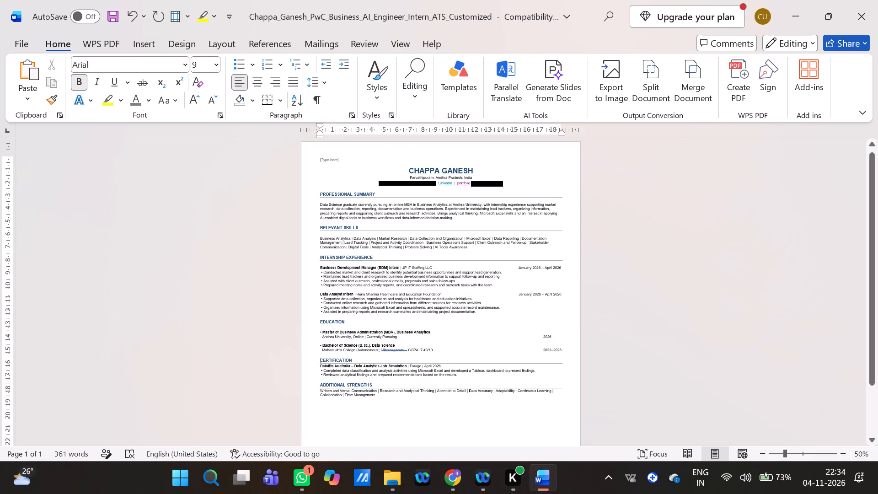
{"action": "key", "text": "Down"}
{"action": "key", "text": "Return"}
{"action": "key", "text": "Down"}
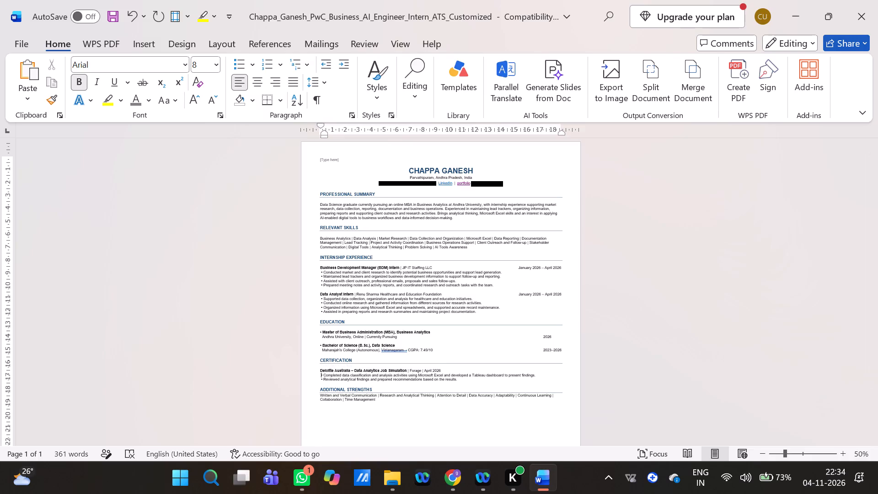
{"action": "key", "text": "Down"}
{"action": "key", "text": "Down"}
{"action": "key", "text": "Down"}
{"action": "key", "text": "Down"}
{"action": "key", "text": "Return"}
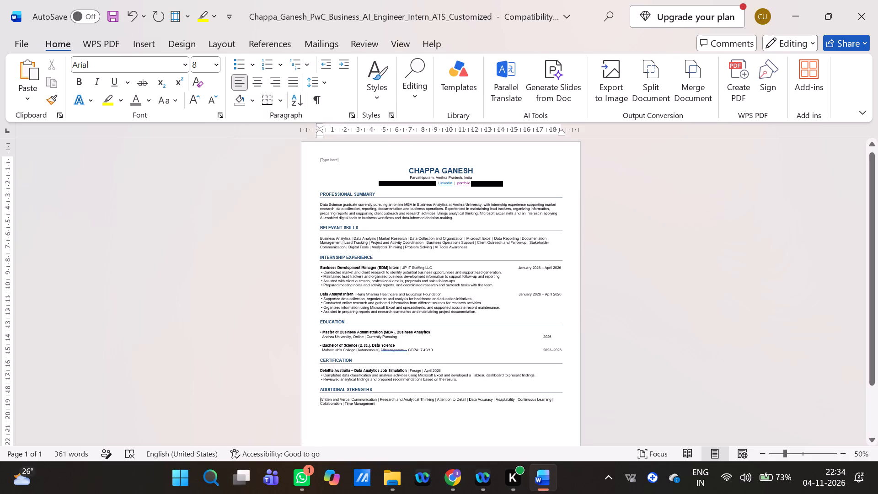
Extend the year on the Master of Business Administration entry to read 2026-2028.
{"action": "left_click", "coordinate": [557, 336]}
{"action": "key", "text": "minus"}
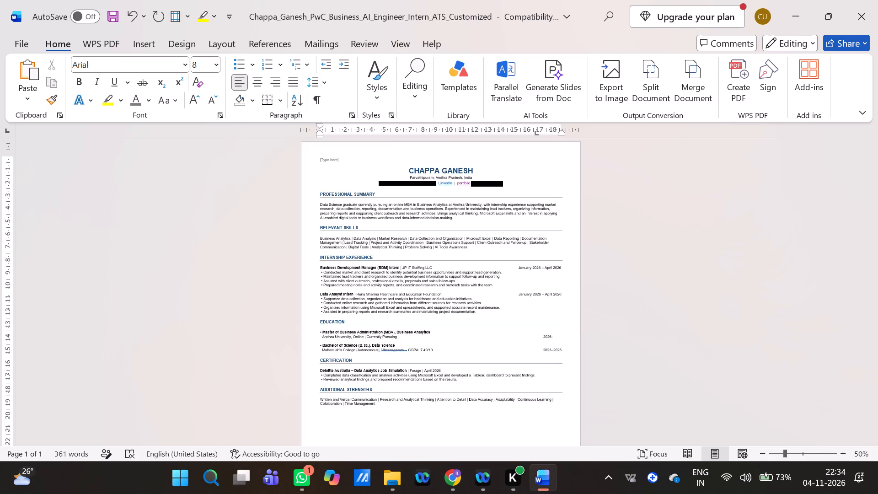
{"action": "type", "text": "2028"}
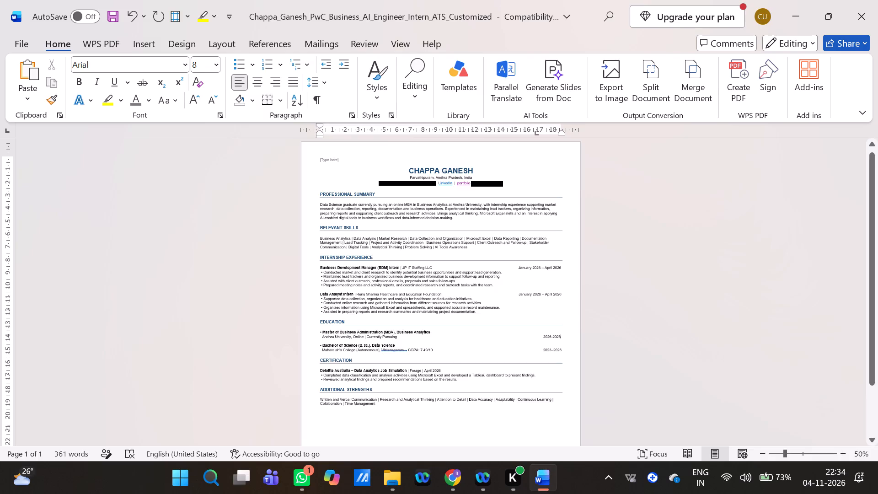
Replace the long dash with a plain hyphen in the B.Sc. date range and in both internship date ranges.
{"action": "left_click", "coordinate": [552, 350]}
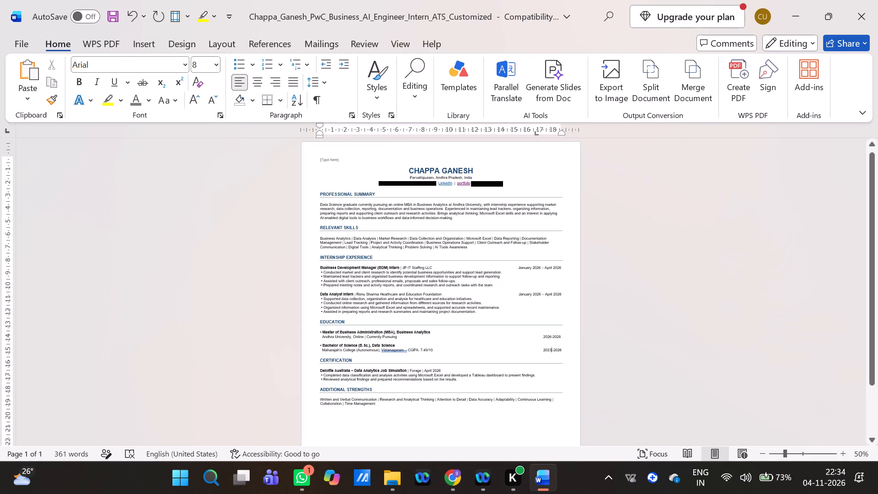
{"action": "double_click", "coordinate": [552, 350]}
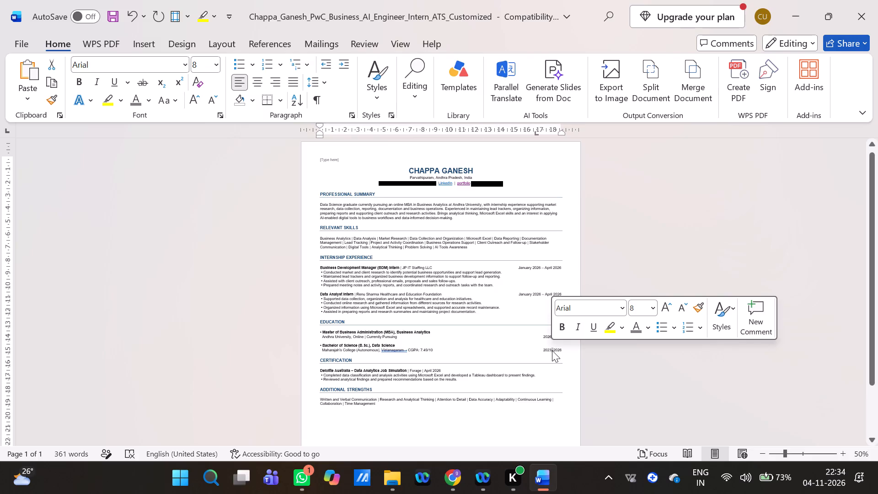
{"action": "key", "text": "minus"}
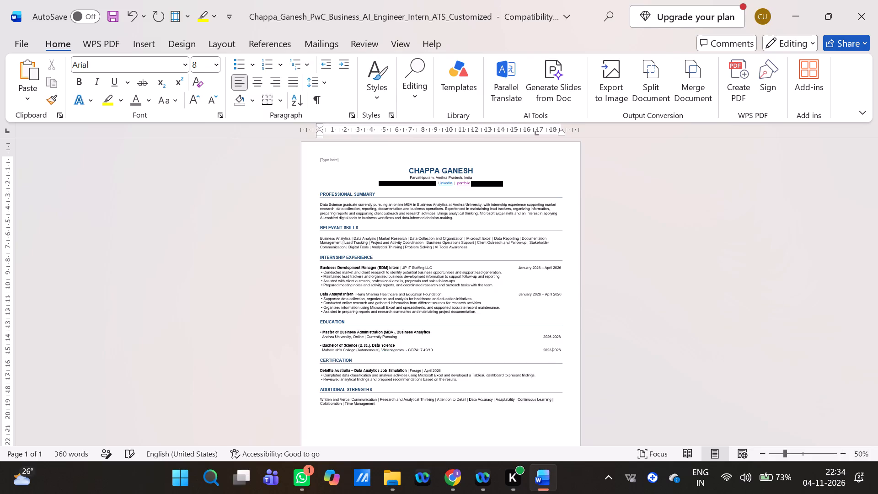
{"action": "double_click", "coordinate": [541, 268]}
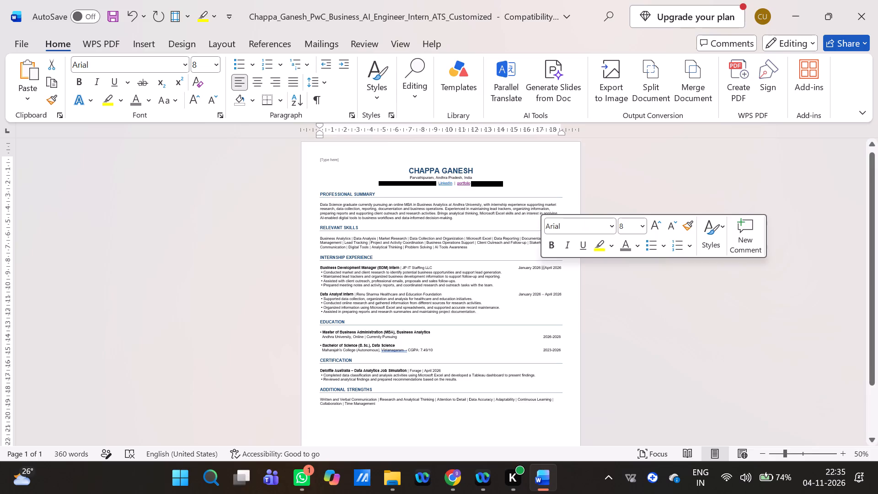
{"action": "key", "text": "minus"}
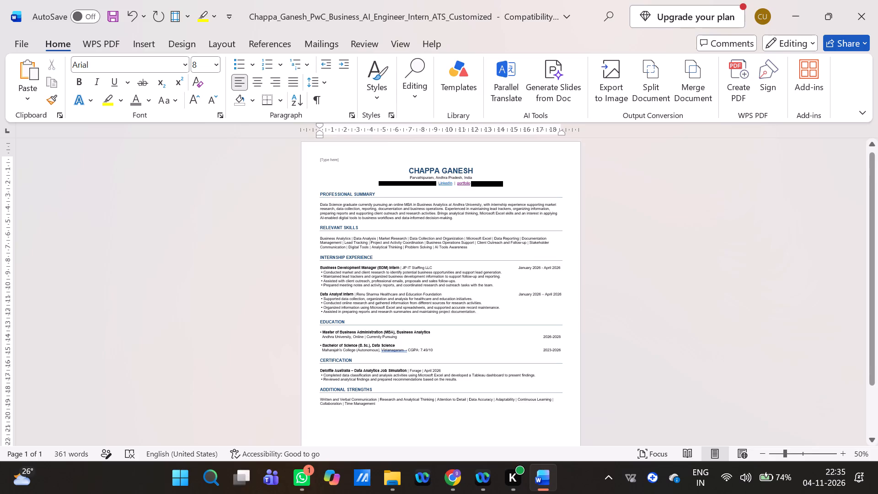
{"action": "double_click", "coordinate": [541, 293]}
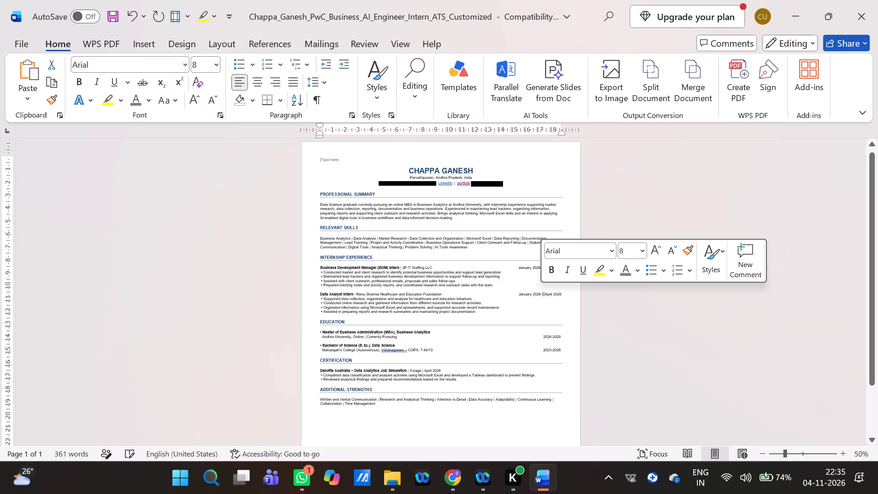
{"action": "key", "text": "minus"}
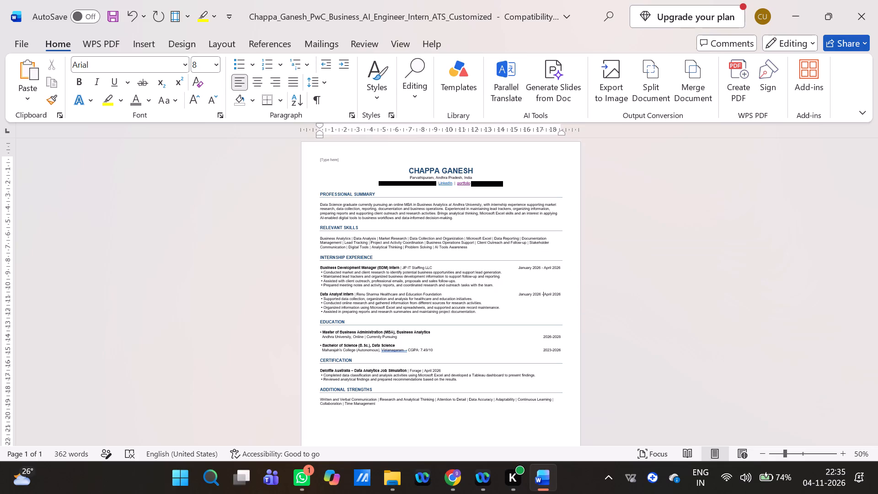
{"action": "scroll", "coordinate": [497, 292], "scroll_direction": "up", "scroll_amount": 3, "text": "ctrl"}
{"action": "scroll", "coordinate": [497, 292], "scroll_direction": "down", "scroll_amount": 2}
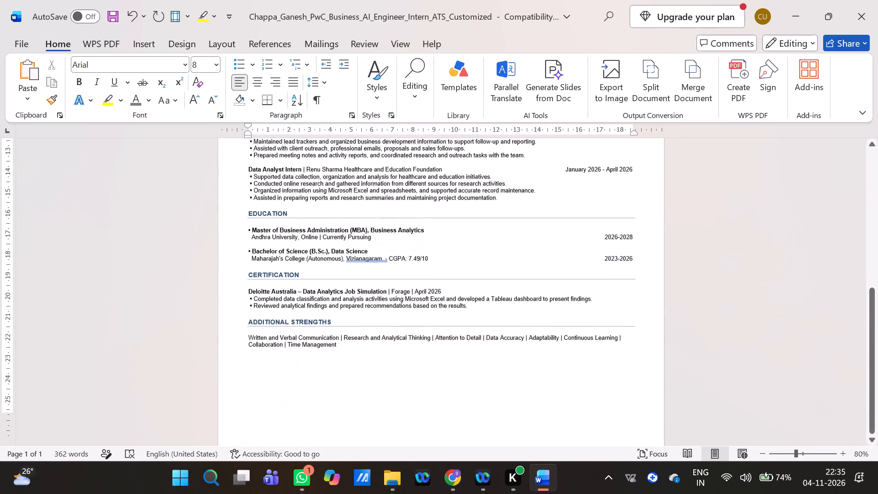
{"action": "scroll", "coordinate": [497, 292], "scroll_direction": "up", "scroll_amount": 2}
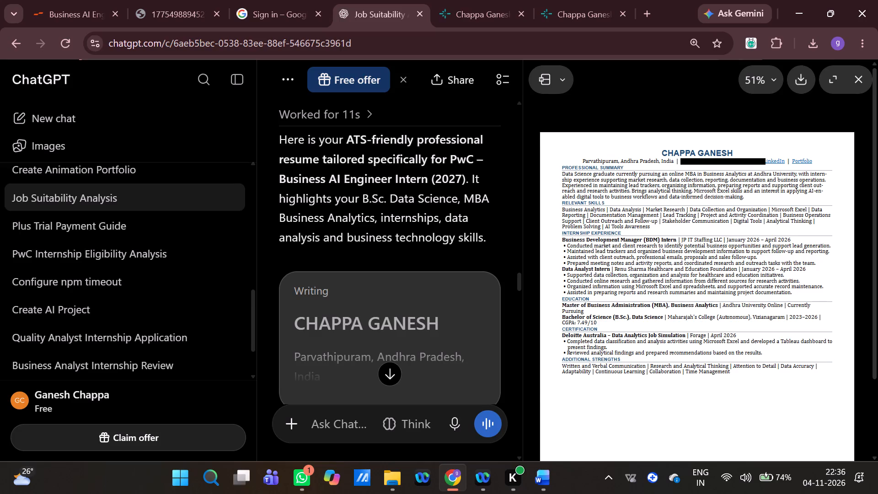
Back in the Word resume, replace the separator before April 2026 on the Deloitte certification line with spaces, aligning the date with those above.
{"action": "key", "text": "alt+Tab"}
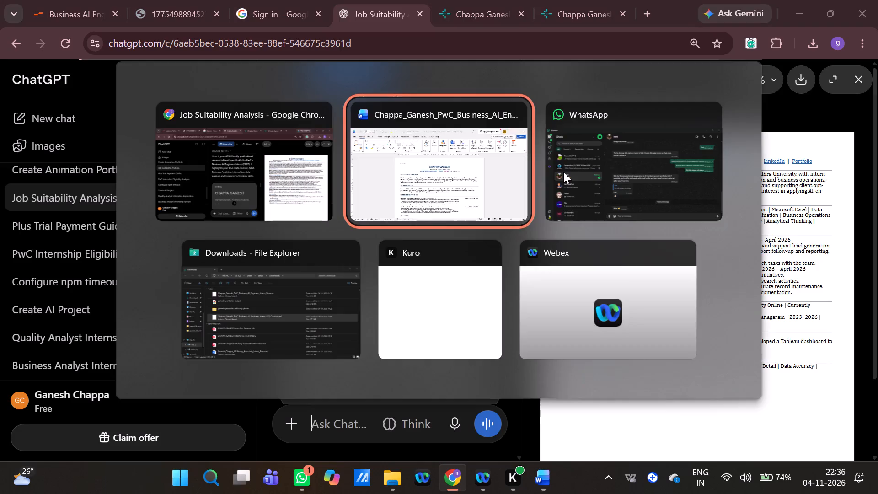
{"action": "scroll", "coordinate": [563, 172], "scroll_direction": "down", "scroll_amount": 1}
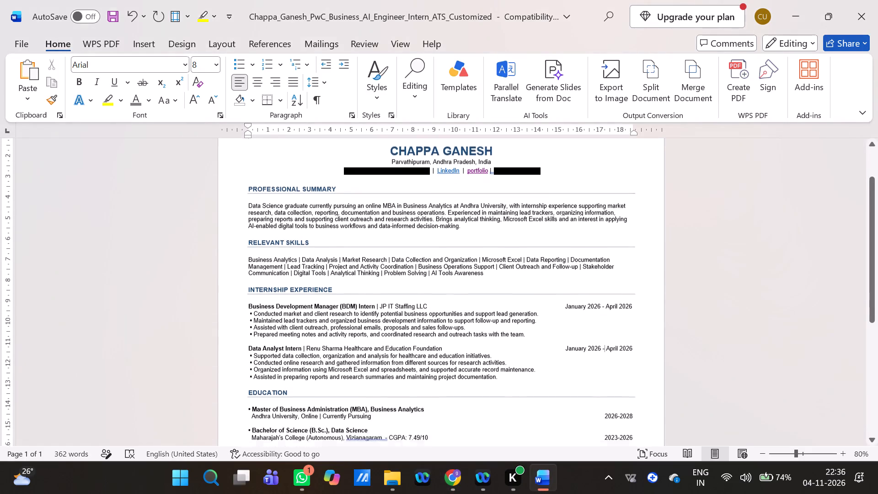
{"action": "scroll", "coordinate": [563, 172], "scroll_direction": "down", "scroll_amount": 2}
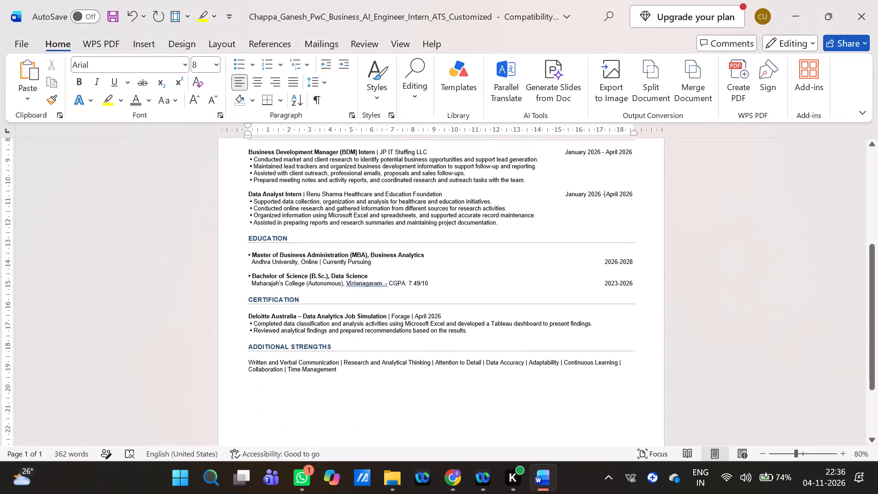
{"action": "key", "text": "alt+Tab"}
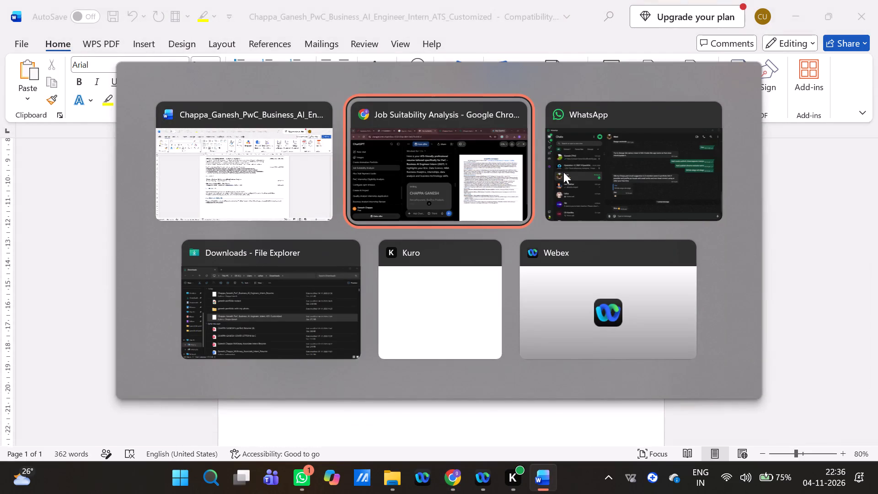
{"action": "key", "text": "alt+Left"}
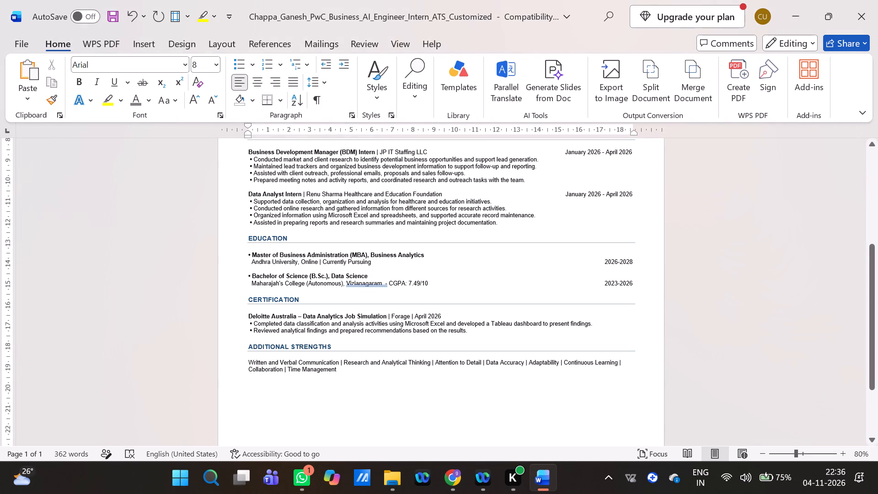
{"action": "left_click", "coordinate": [413, 315]}
{"action": "key", "text": "BackSpace"}
{"action": "key", "text": "space"}
{"action": "key", "text": "space"}
{"action": "key", "text": "space"}
{"action": "key", "text": "space"}
{"action": "key", "text": "space"}
{"action": "key", "text": "space"}
{"action": "key", "text": "space"}
{"action": "key", "text": "space"}
{"action": "key", "text": "space"}
{"action": "key", "text": "space"}
{"action": "key", "text": "space"}
{"action": "key", "text": "space"}
{"action": "key", "text": "space"}
{"action": "key", "text": "space"}
{"action": "key", "text": "space"}
{"action": "key", "text": "space"}
{"action": "key", "text": "space"}
{"action": "key", "text": "space"}
{"action": "key", "text": "space"}
{"action": "key", "text": "space"}
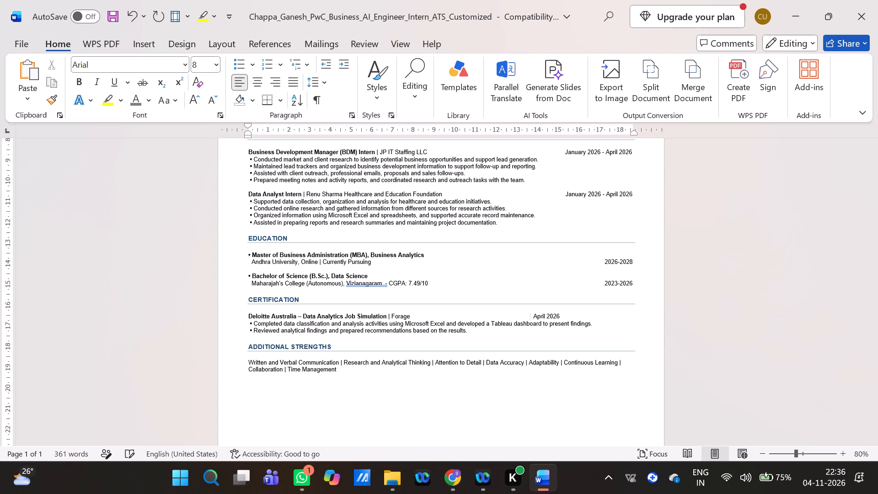
{"action": "key", "text": "space"}
{"action": "key", "text": "space"}
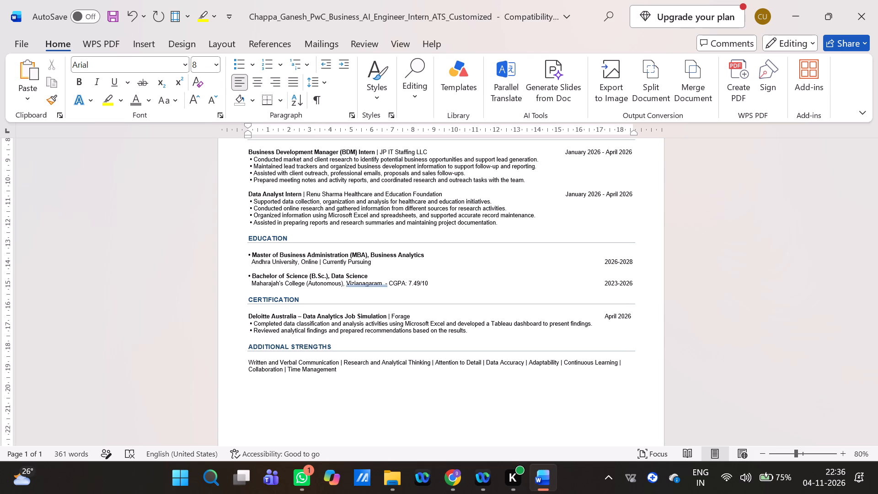
{"action": "key", "text": "space"}
Replace the vertical bar before Forage on the Deloitte certification line with a hyphen.
{"action": "left_click", "coordinate": [390, 317]}
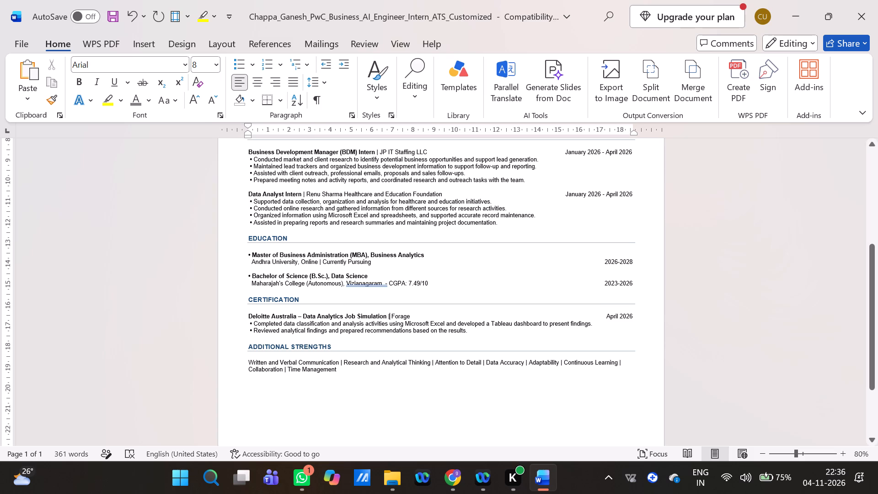
{"action": "key", "text": "BackSpace"}
{"action": "key", "text": "minus"}
Check the resume from top to bottom, save it and close the document.
{"action": "scroll", "coordinate": [359, 336], "scroll_direction": "up", "scroll_amount": 2}
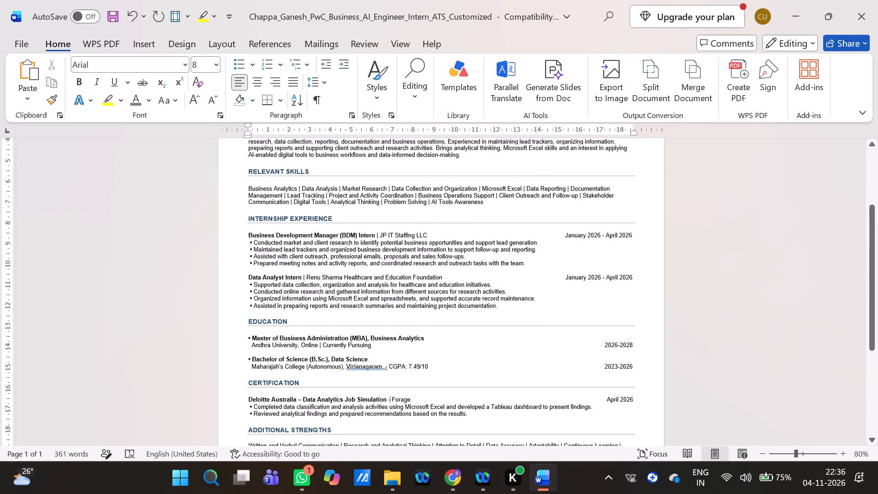
{"action": "scroll", "coordinate": [359, 336], "scroll_direction": "up", "scroll_amount": 1}
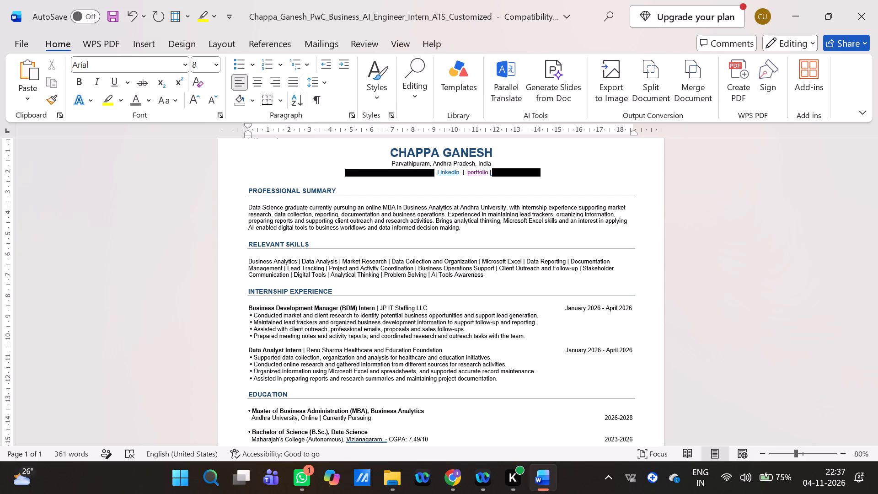
{"action": "key", "text": "ctrl+s"}
{"action": "scroll", "coordinate": [359, 336], "scroll_direction": "down", "scroll_amount": 2}
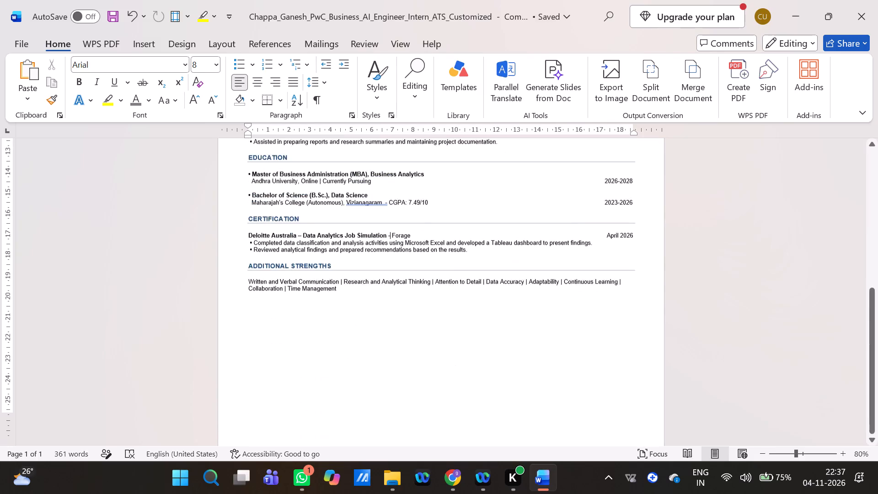
{"action": "scroll", "coordinate": [370, 333], "scroll_direction": "up", "scroll_amount": 2}
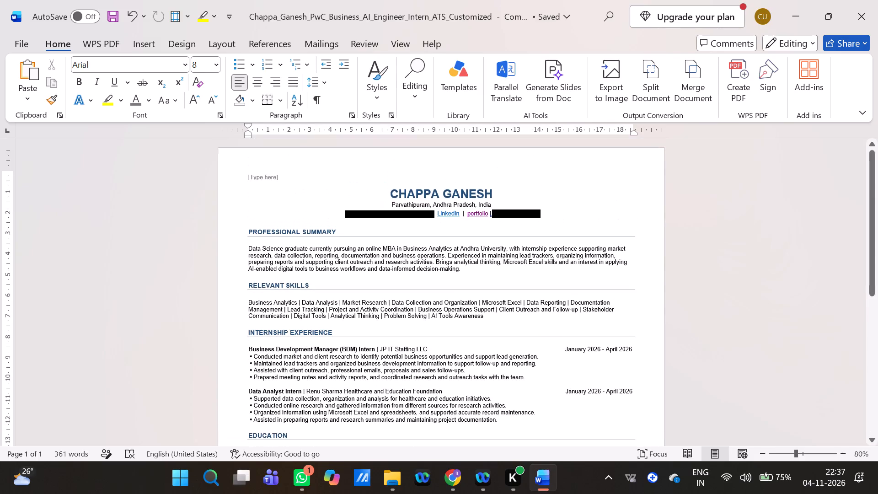
{"action": "key", "text": "ctrl+s"}
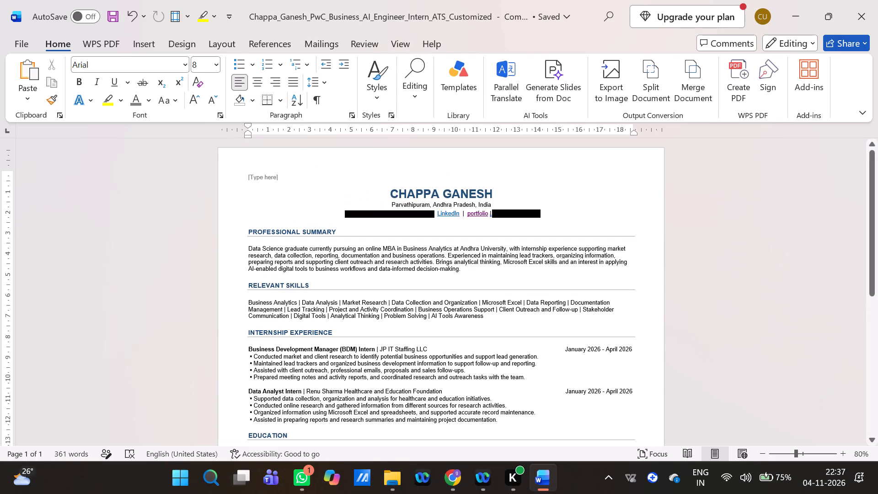
{"action": "left_click", "coordinate": [877, 1]}
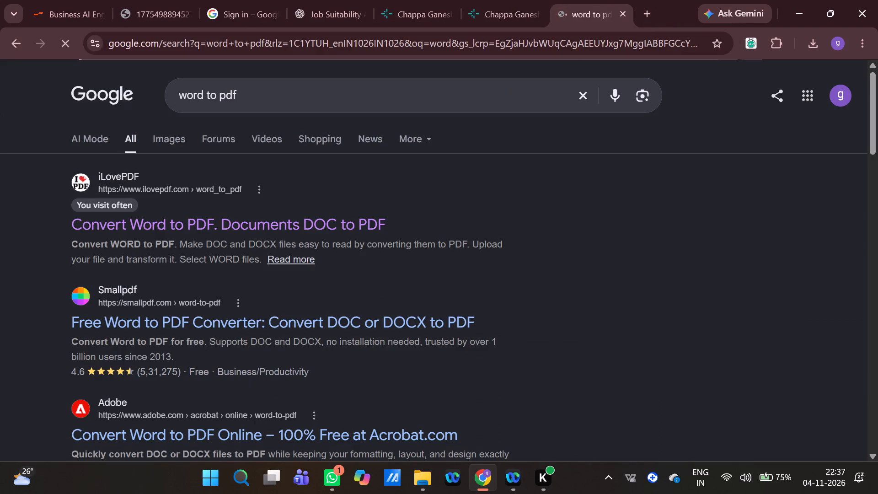
{"action": "left_click", "coordinate": [337, 218]}
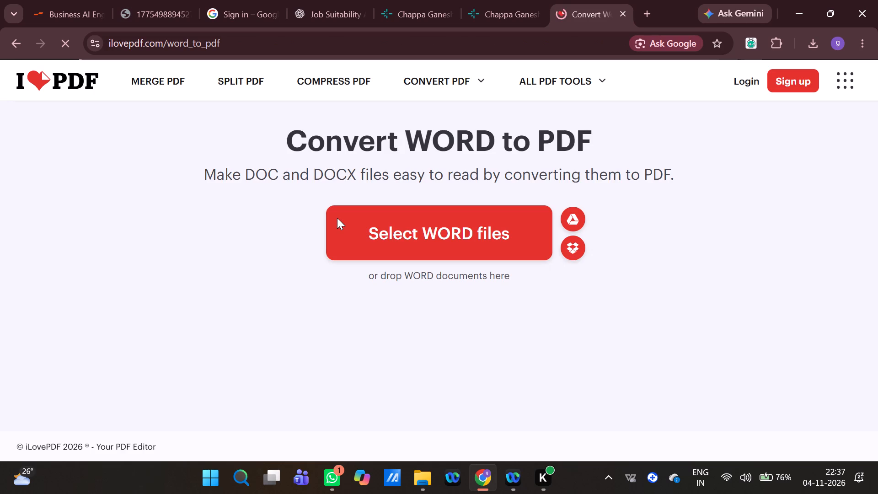
Convert the ATS-customized PwC Business AI Engineer intern resume from Downloads to PDF and download the converted file.
{"action": "left_click", "coordinate": [368, 232]}
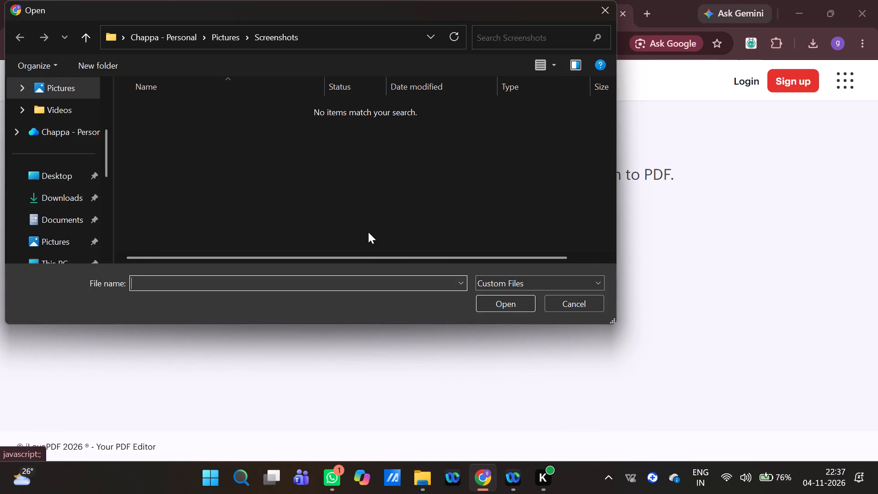
{"action": "left_click", "coordinate": [54, 193]}
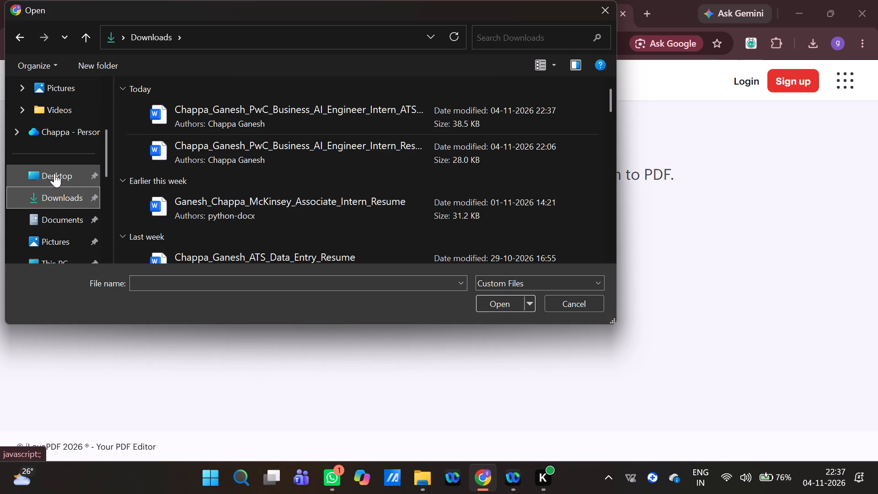
{"action": "double_click", "coordinate": [225, 107]}
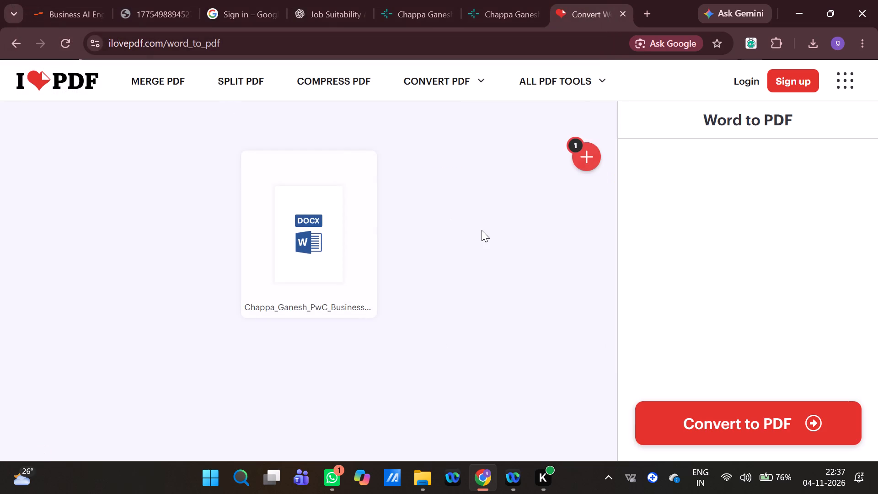
{"action": "left_click", "coordinate": [702, 415]}
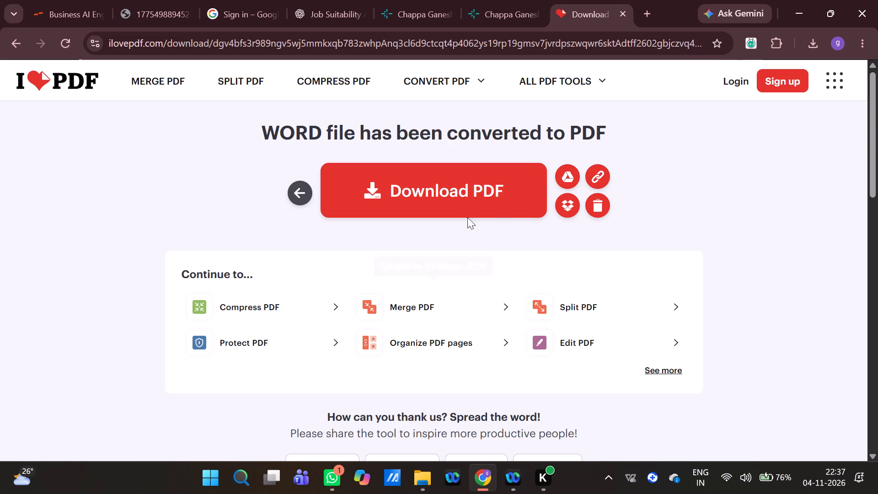
{"action": "left_click", "coordinate": [464, 199]}
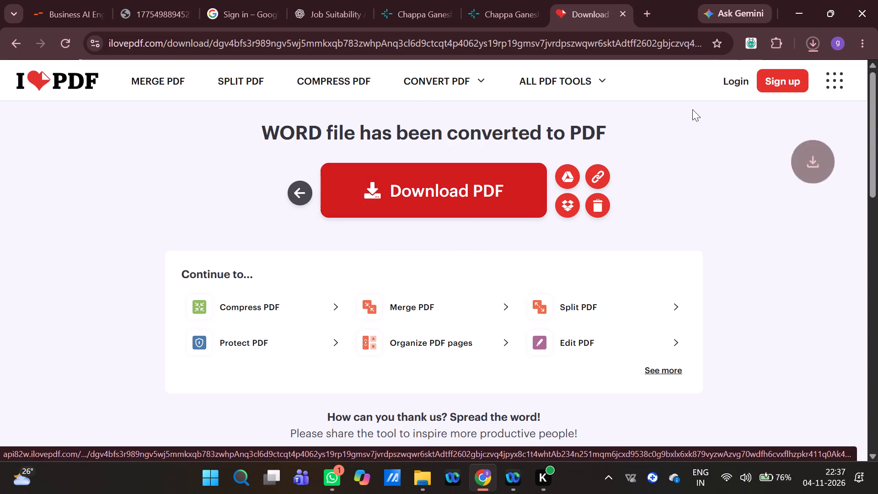
Open the downloaded PDF of the ATS-customized PwC Business AI Engineer intern resume and check the converted page.
{"action": "left_click", "coordinate": [730, 73]}
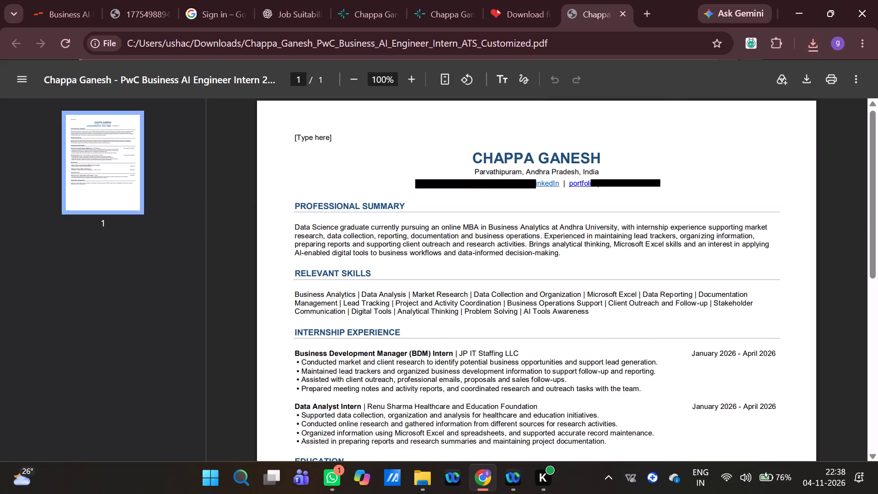
{"action": "scroll", "coordinate": [490, 239], "scroll_direction": "up", "scroll_amount": 2}
Switch from the resume PDF in Chrome to another open application window.
{"action": "key", "text": "alt+Tab"}
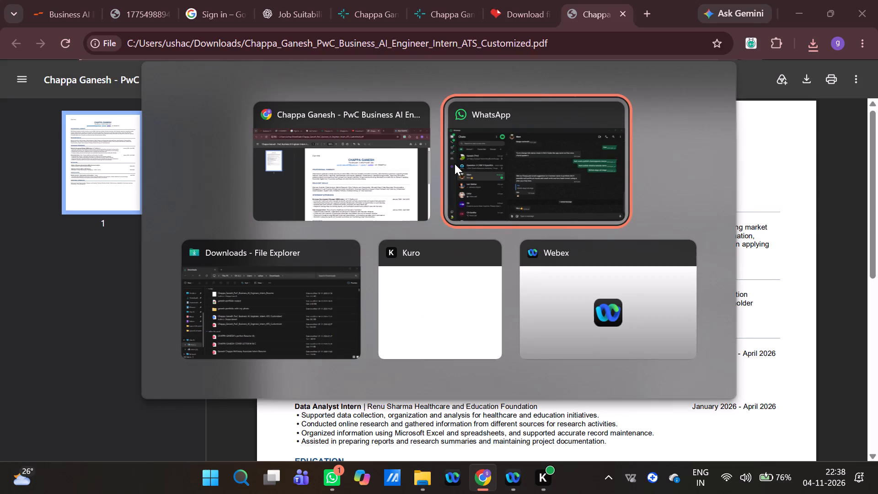
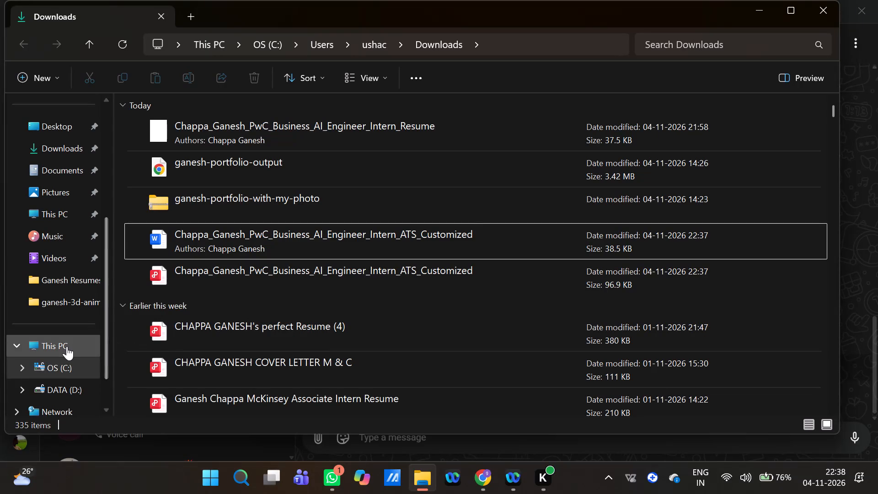
Open the ATS-customized PwC Business AI Engineer intern resume document from Downloads in Word.
{"action": "scroll", "coordinate": [64, 335], "scroll_direction": "down", "scroll_amount": 1}
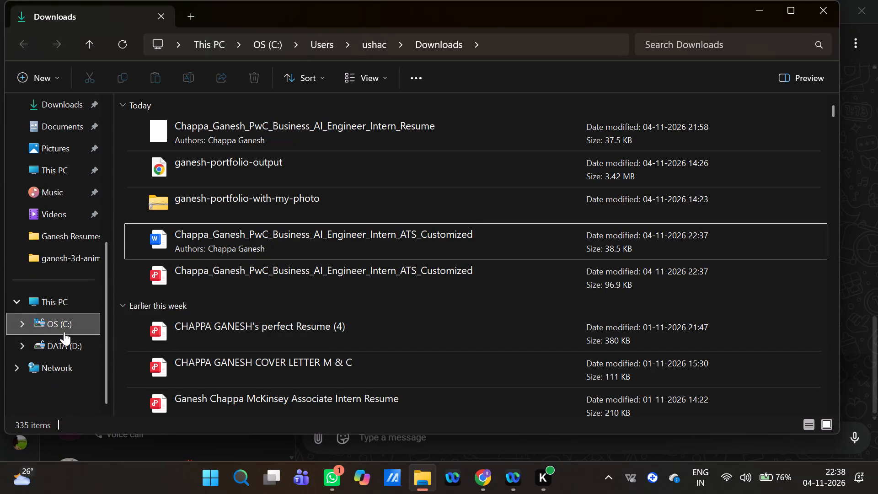
{"action": "scroll", "coordinate": [64, 332], "scroll_direction": "up", "scroll_amount": 1}
{"action": "left_click", "coordinate": [75, 185]}
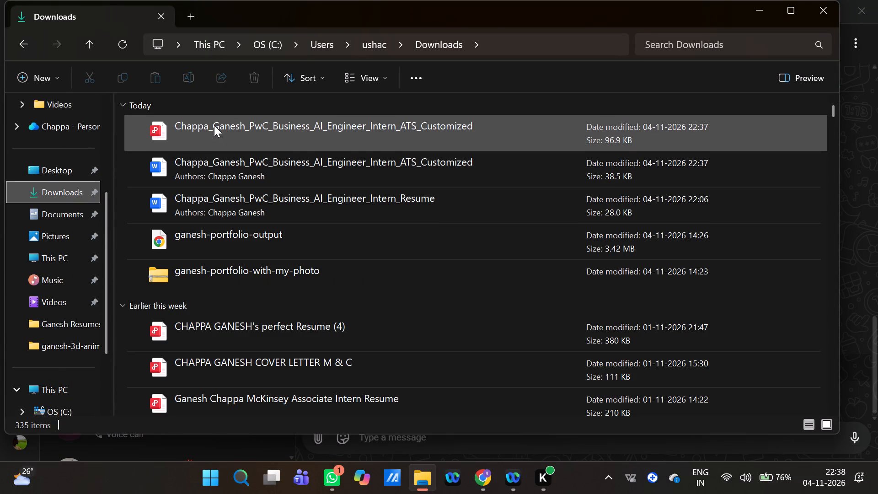
{"action": "right_click", "coordinate": [214, 162]}
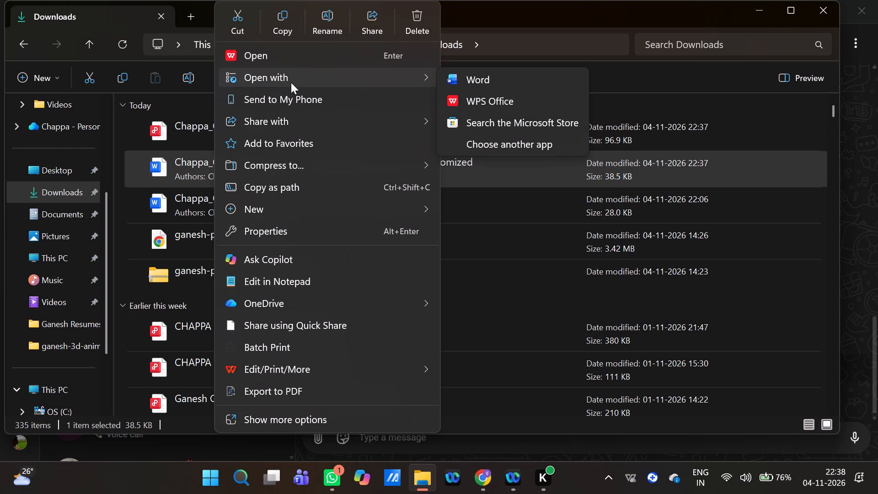
{"action": "left_click", "coordinate": [447, 78]}
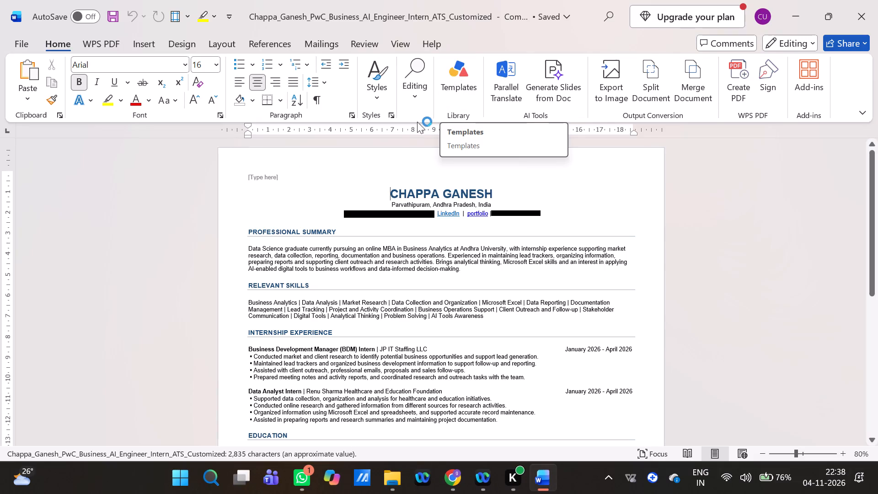
Delete the "[Type here]" placeholder from the resume's page header and leave header editing.
{"action": "left_click", "coordinate": [287, 177]}
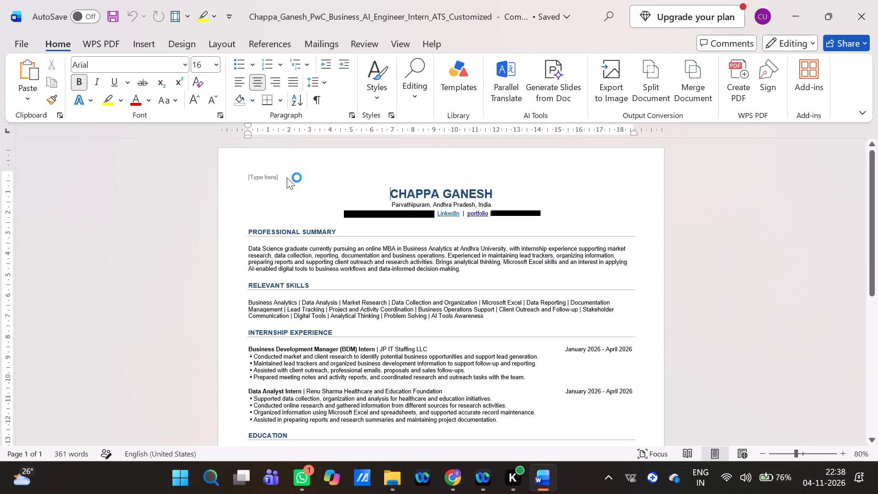
{"action": "double_click", "coordinate": [287, 177]}
{"action": "key", "text": "BackSpace"}
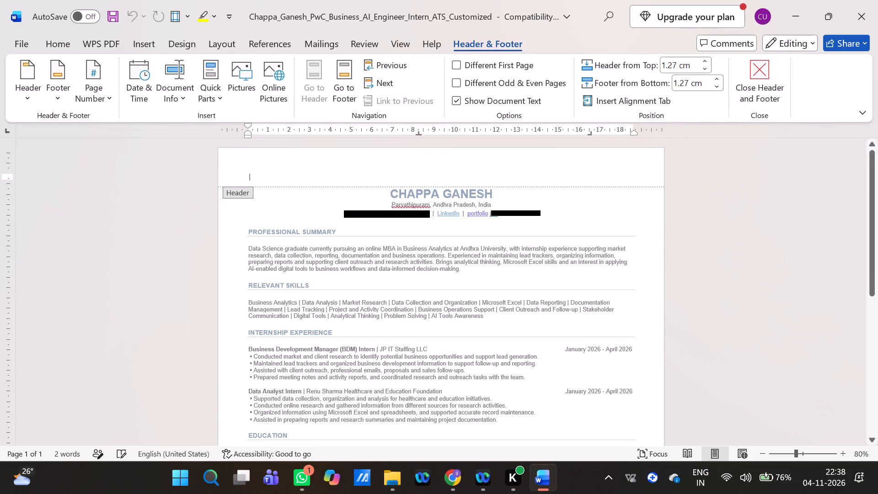
{"action": "left_click", "coordinate": [351, 323]}
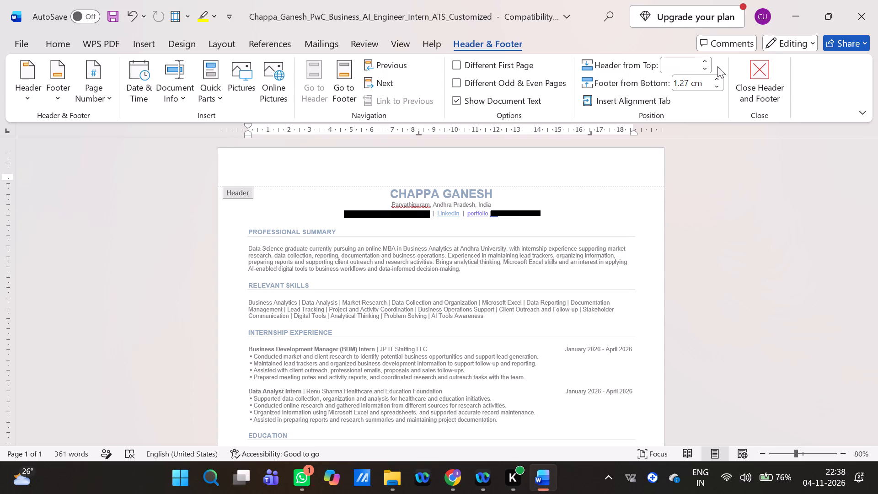
{"action": "left_click", "coordinate": [760, 76]}
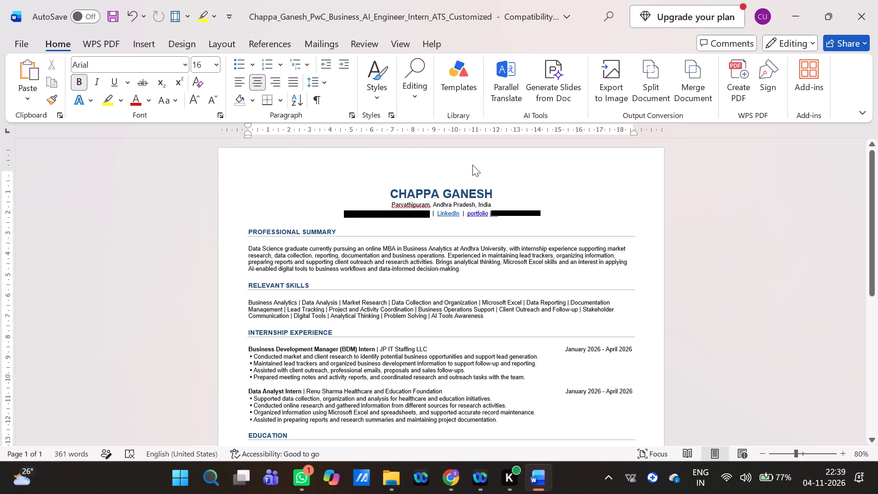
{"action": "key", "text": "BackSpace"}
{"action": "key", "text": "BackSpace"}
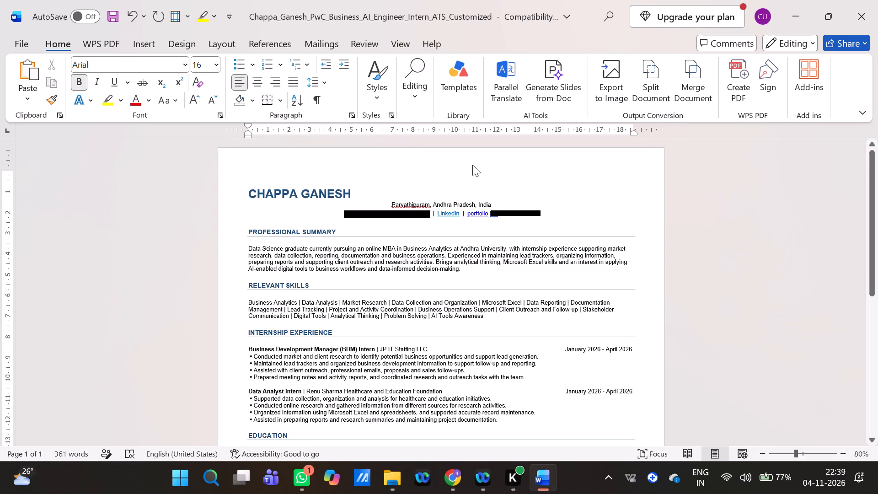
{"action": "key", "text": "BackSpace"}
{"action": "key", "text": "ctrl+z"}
Remove the hyphen after Vizianagaram in the B.Sc. education entry and move the CGPA onto its own line, aligned with the college line.
{"action": "scroll", "coordinate": [472, 165], "scroll_direction": "down", "scroll_amount": 3}
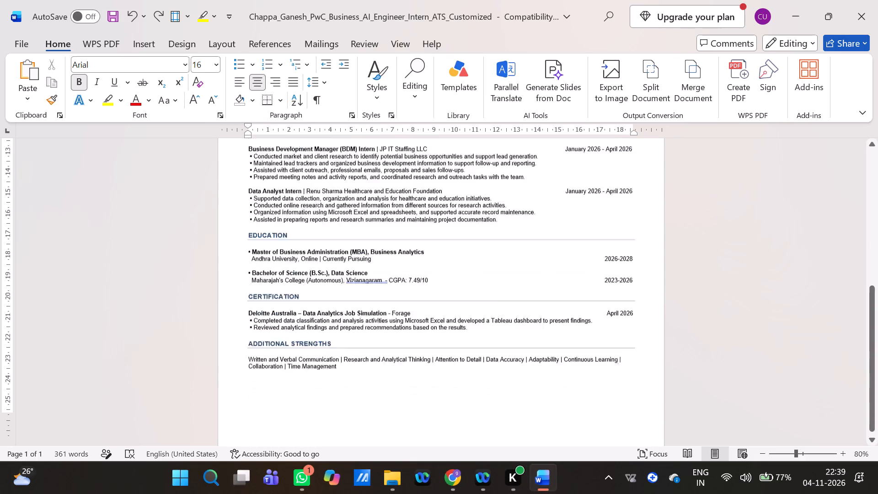
{"action": "scroll", "coordinate": [472, 165], "scroll_direction": "down", "scroll_amount": 1}
{"action": "scroll", "coordinate": [472, 165], "scroll_direction": "up", "scroll_amount": 1}
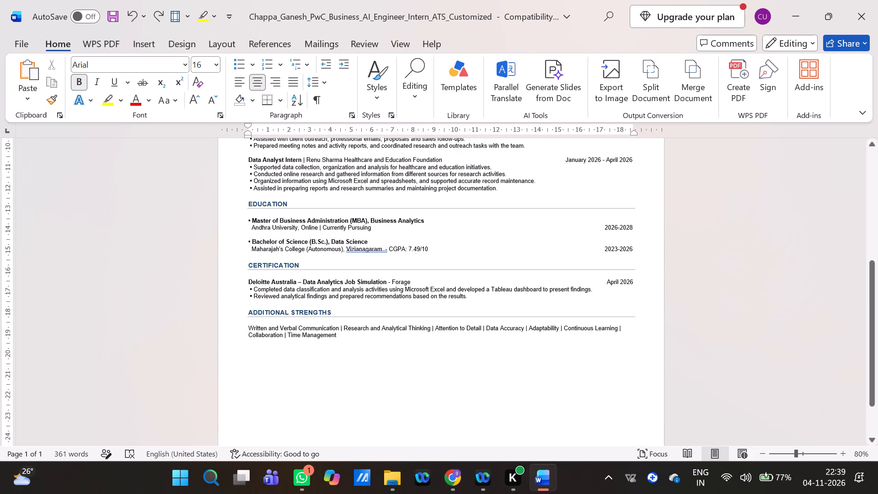
{"action": "left_click", "coordinate": [388, 248]}
{"action": "key", "text": "BackSpace"}
{"action": "key", "text": "Return"}
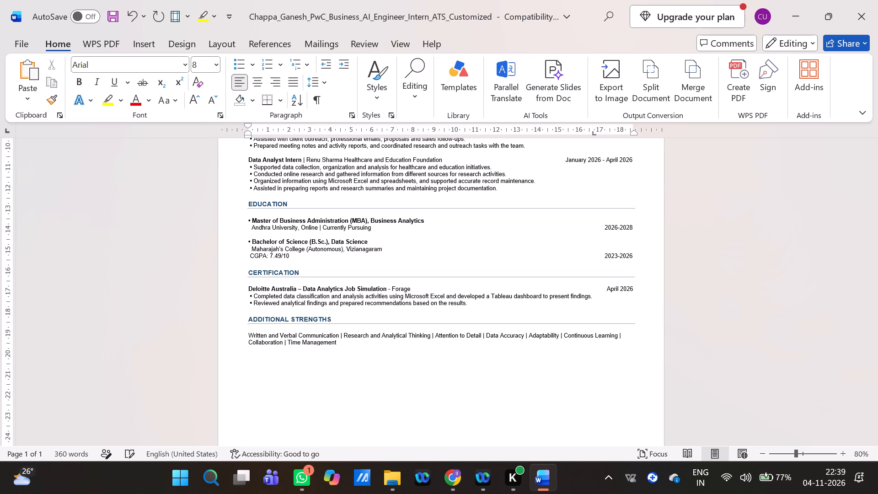
{"action": "key", "text": "space"}
{"action": "key", "text": "space"}
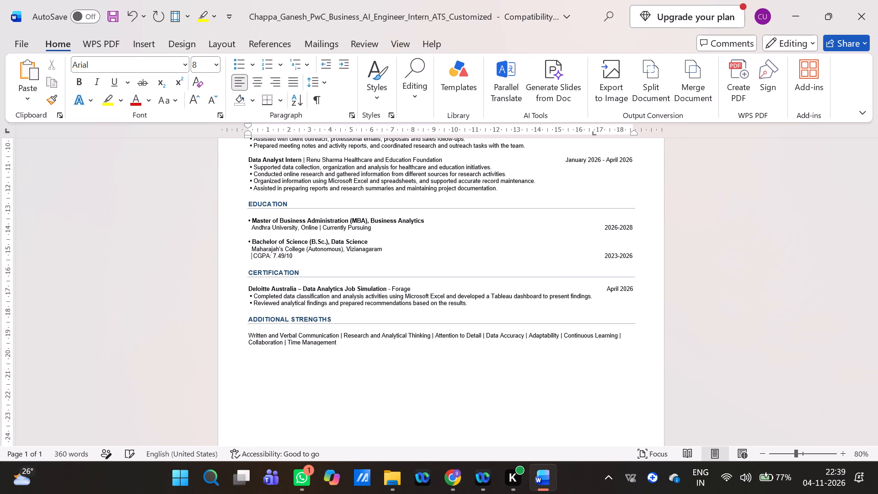
{"action": "key", "text": "BackSpace"}
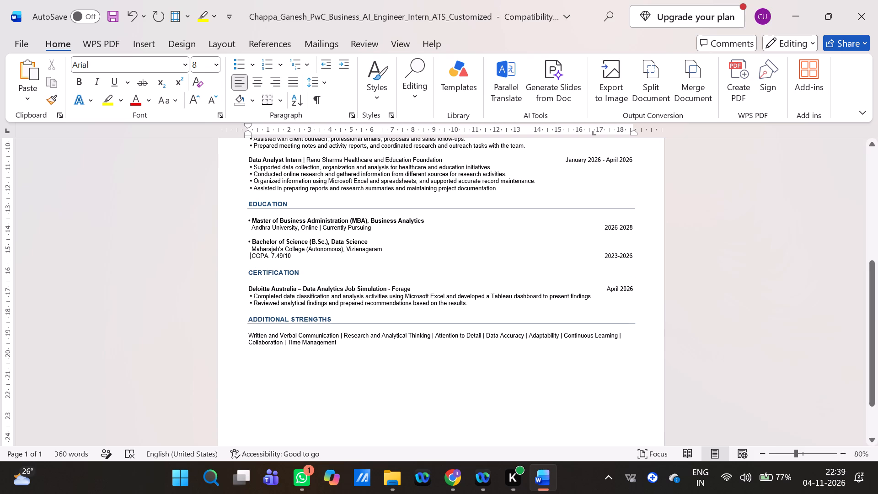
Replace the vertical bar between "Online" and "Currently Pursuing" in the MBA education entry with a spaced hyphen.
{"action": "left_click", "coordinate": [323, 228]}
{"action": "key", "text": "BackSpace"}
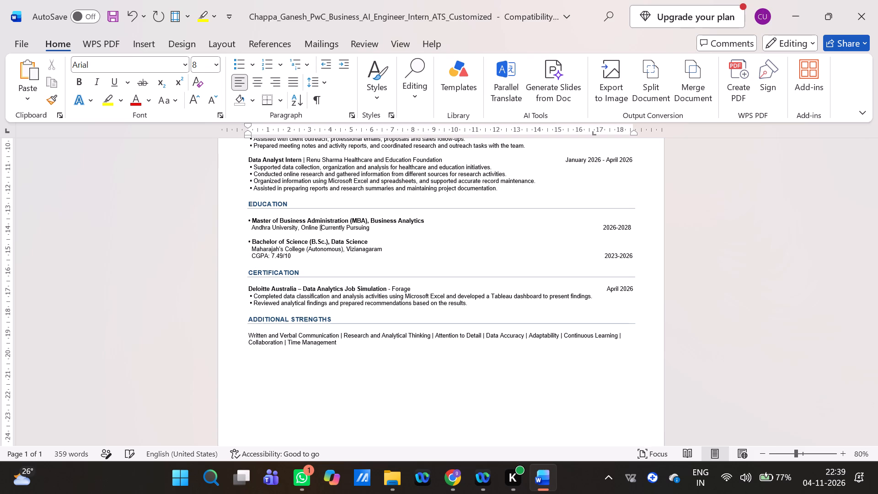
{"action": "key", "text": "BackSpace"}
{"action": "type", "text": "-"}
{"action": "key", "text": "space"}
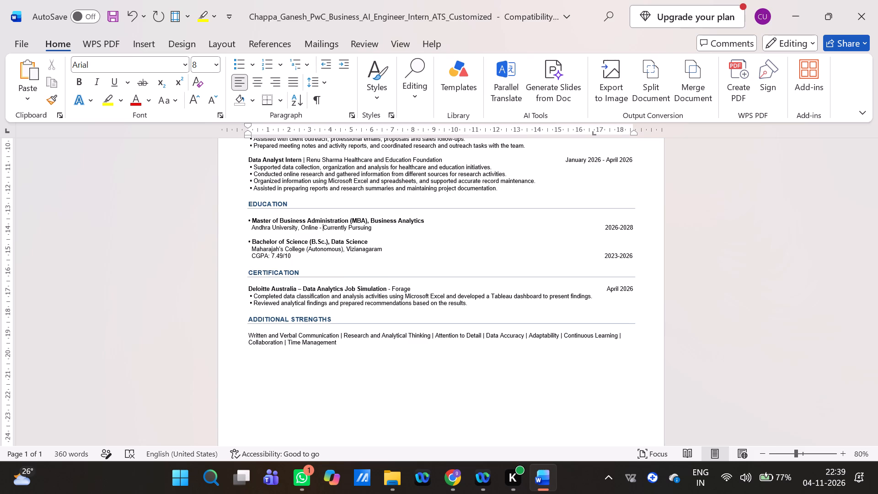
{"action": "scroll", "coordinate": [323, 228], "scroll_direction": "down", "scroll_amount": 2}
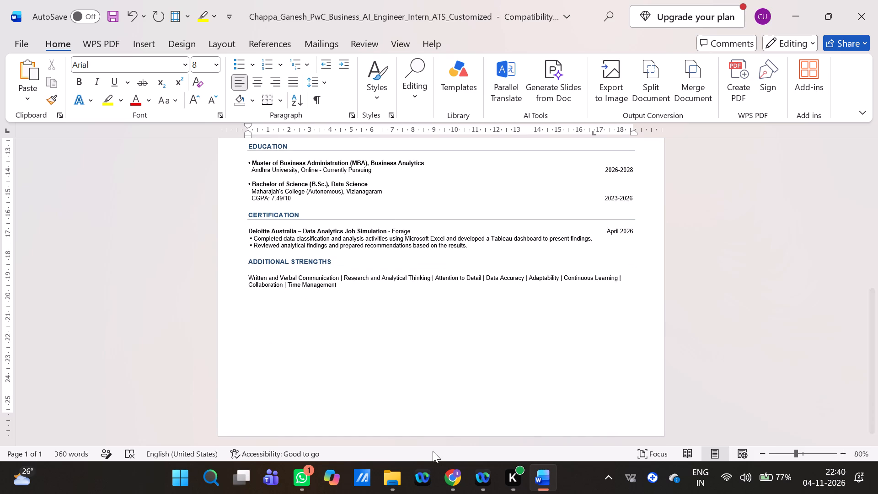
Switch to Chrome, search the web for "forage" in a new tab and open the Forage website result.
{"action": "left_click", "coordinate": [453, 477]}
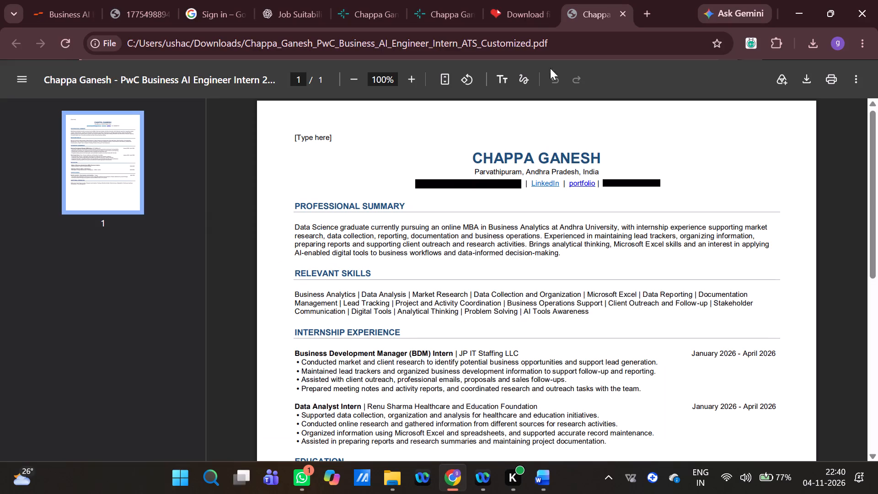
{"action": "left_click", "coordinate": [649, 12]}
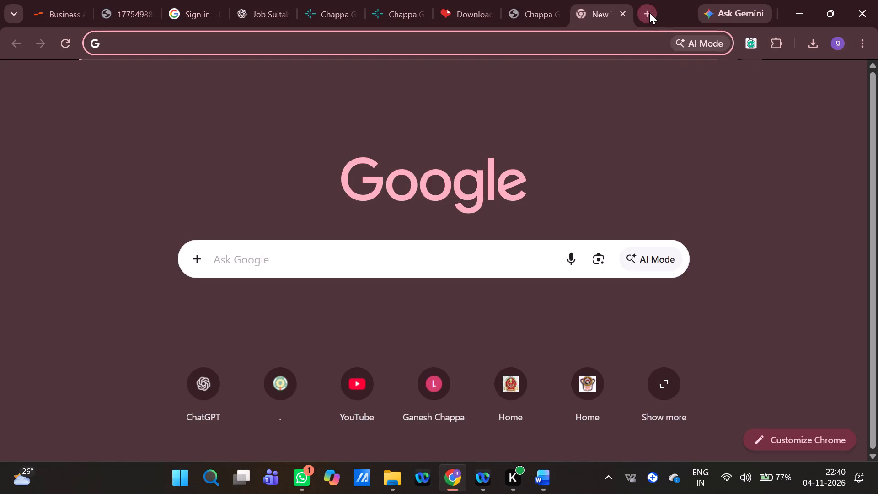
{"action": "type", "text": "fora"}
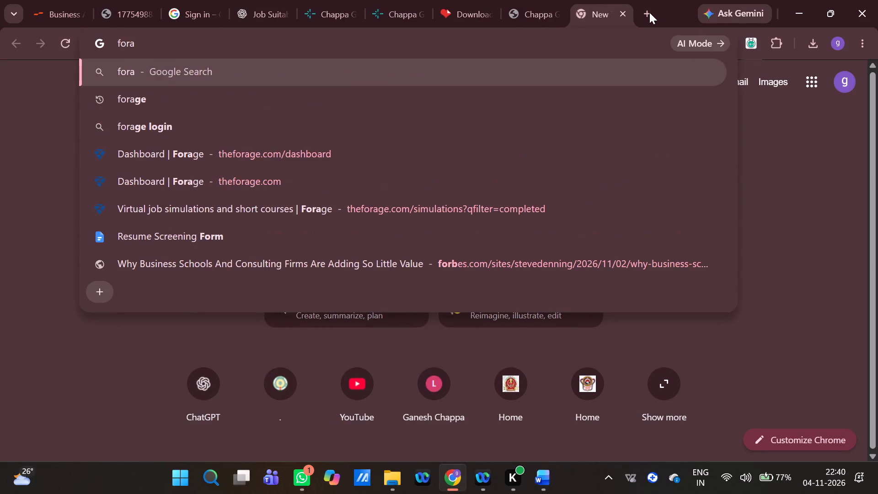
{"action": "type", "text": "ge"}
{"action": "key", "text": "Return"}
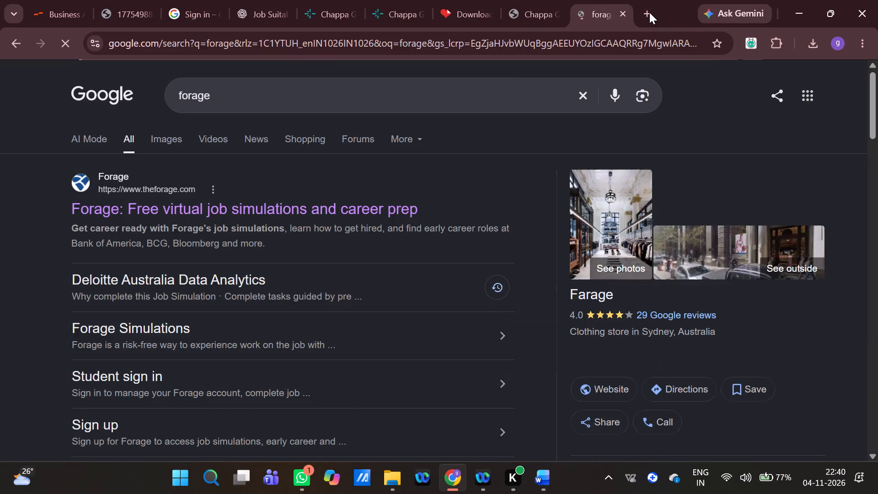
{"action": "left_click", "coordinate": [338, 196]}
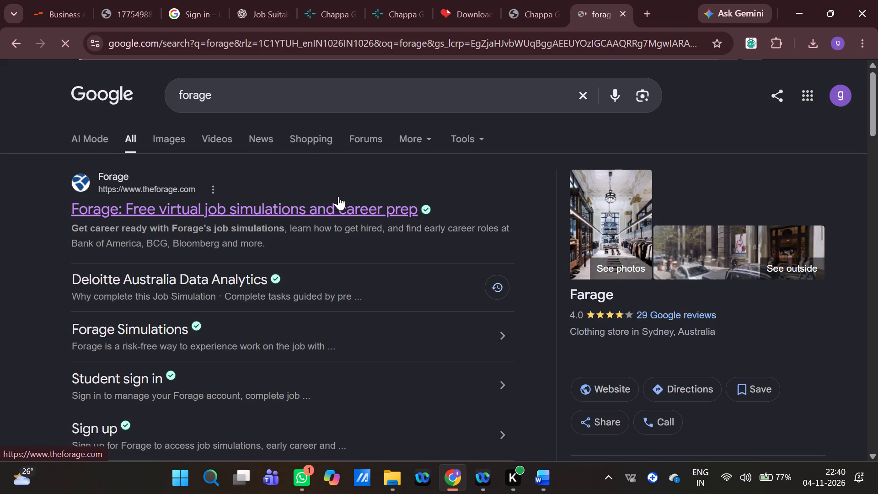
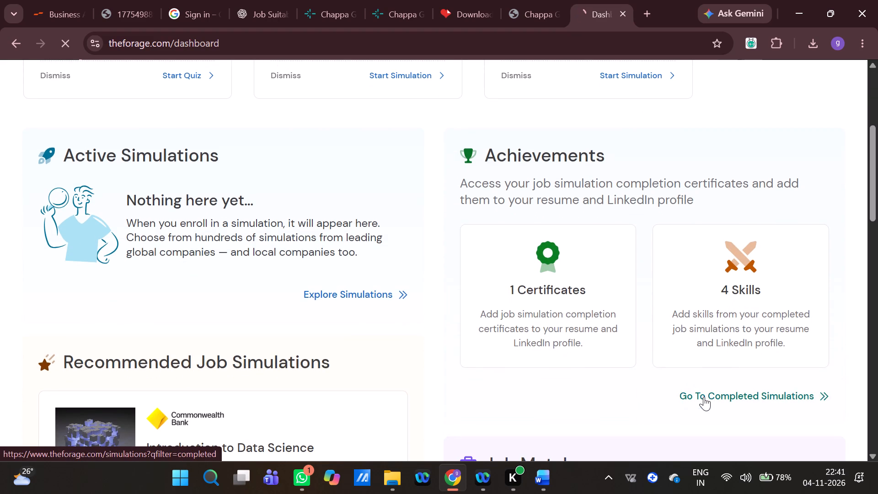
Open the details of the completed Deloitte Data Analytics simulation.
{"action": "scroll", "coordinate": [566, 325], "scroll_direction": "down", "scroll_amount": 2}
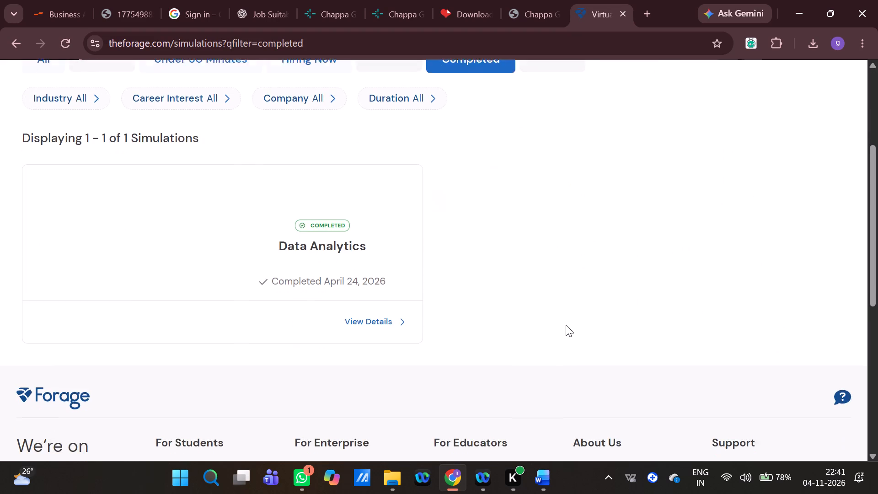
{"action": "scroll", "coordinate": [566, 325], "scroll_direction": "down", "scroll_amount": 3}
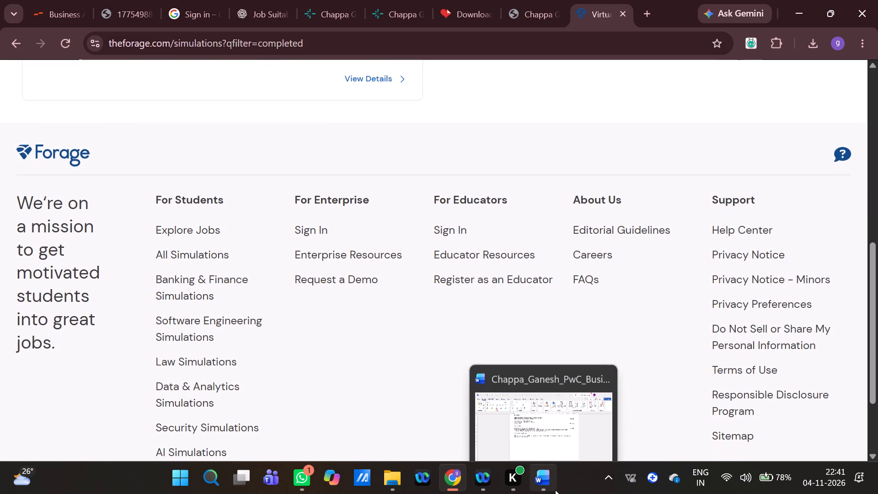
{"action": "scroll", "coordinate": [555, 490], "scroll_direction": "up", "scroll_amount": 1}
{"action": "scroll", "coordinate": [432, 300], "scroll_direction": "up", "scroll_amount": 2}
{"action": "left_click", "coordinate": [372, 297]}
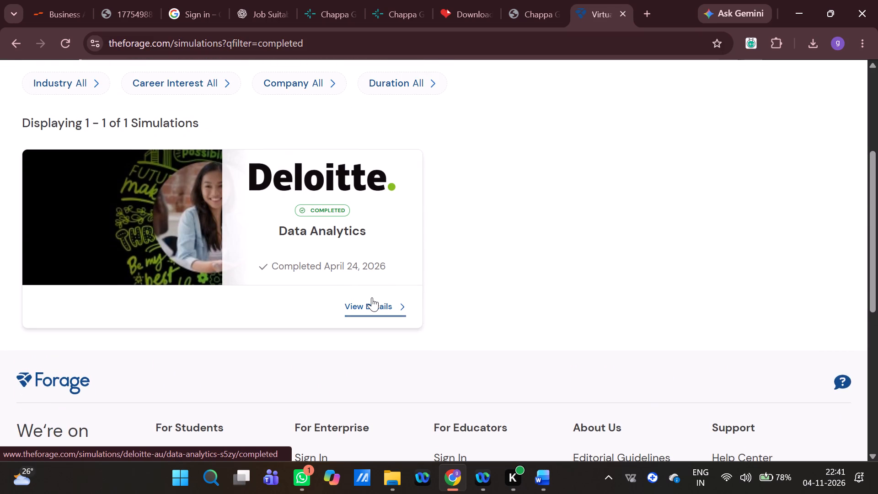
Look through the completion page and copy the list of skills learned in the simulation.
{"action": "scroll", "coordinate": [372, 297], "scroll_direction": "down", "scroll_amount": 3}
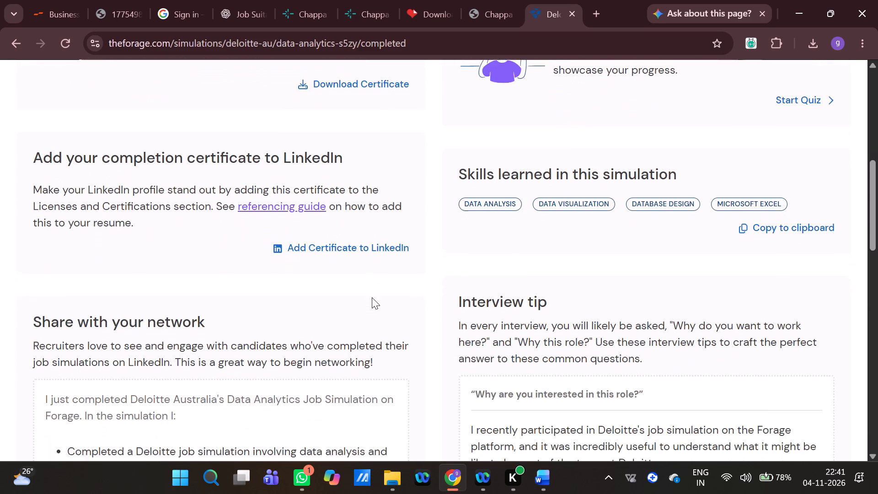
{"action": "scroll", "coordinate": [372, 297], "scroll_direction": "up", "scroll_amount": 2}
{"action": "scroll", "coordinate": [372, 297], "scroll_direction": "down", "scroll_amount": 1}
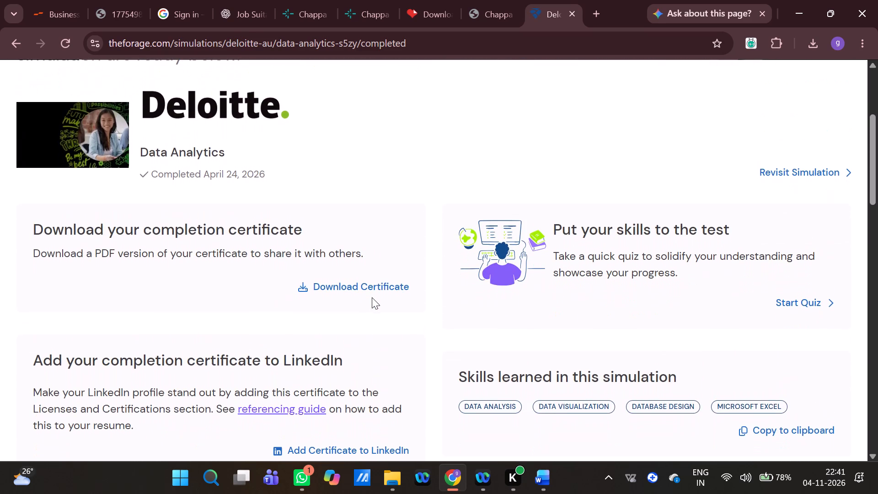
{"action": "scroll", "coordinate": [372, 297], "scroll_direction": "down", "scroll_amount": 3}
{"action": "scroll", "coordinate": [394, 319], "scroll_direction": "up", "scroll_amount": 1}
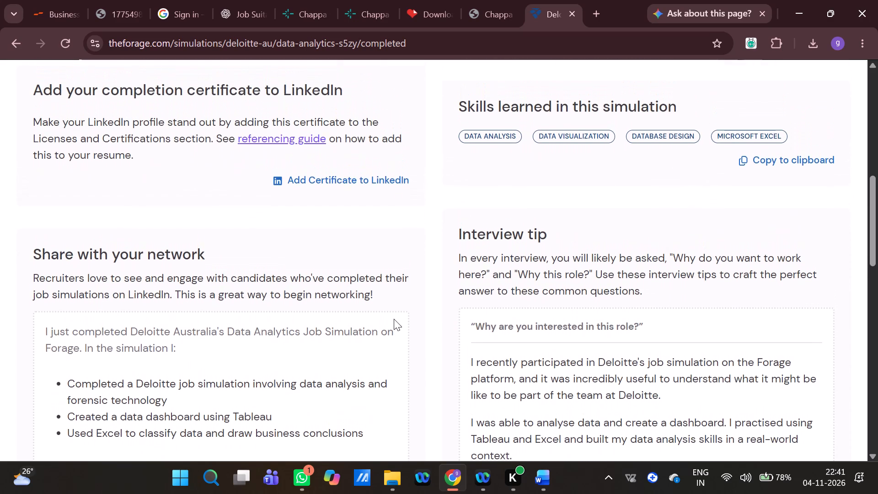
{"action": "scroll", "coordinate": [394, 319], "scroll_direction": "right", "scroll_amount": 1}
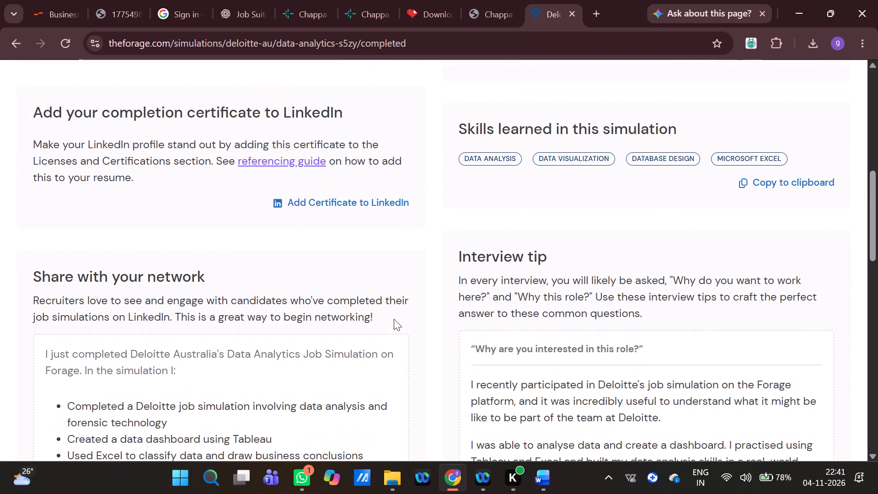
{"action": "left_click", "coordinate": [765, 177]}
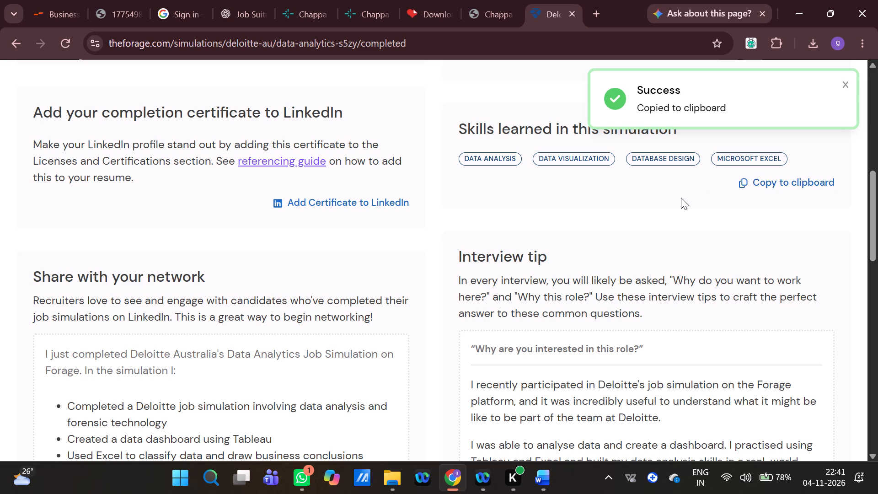
Copy the "Share with your network" summary and paste it below the last certification bullet in the Word resume.
{"action": "scroll", "coordinate": [681, 198], "scroll_direction": "down", "scroll_amount": 3}
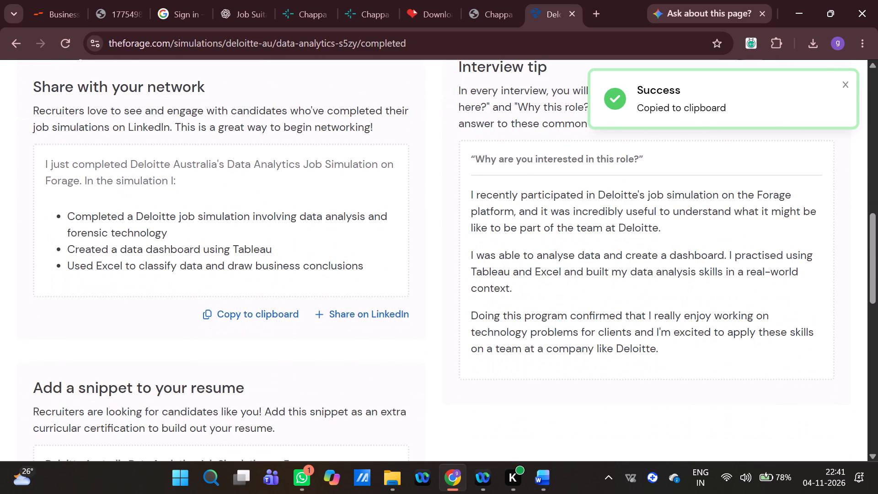
{"action": "scroll", "coordinate": [681, 198], "scroll_direction": "down", "scroll_amount": 1}
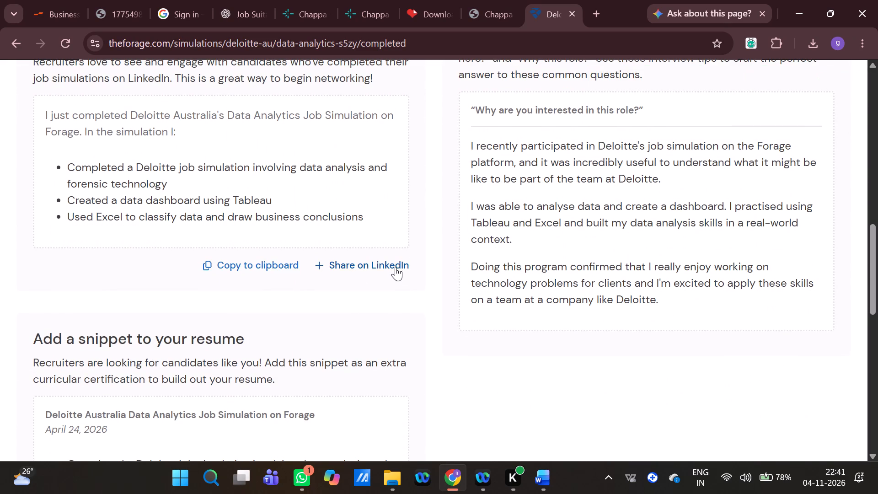
{"action": "left_click", "coordinate": [278, 267]}
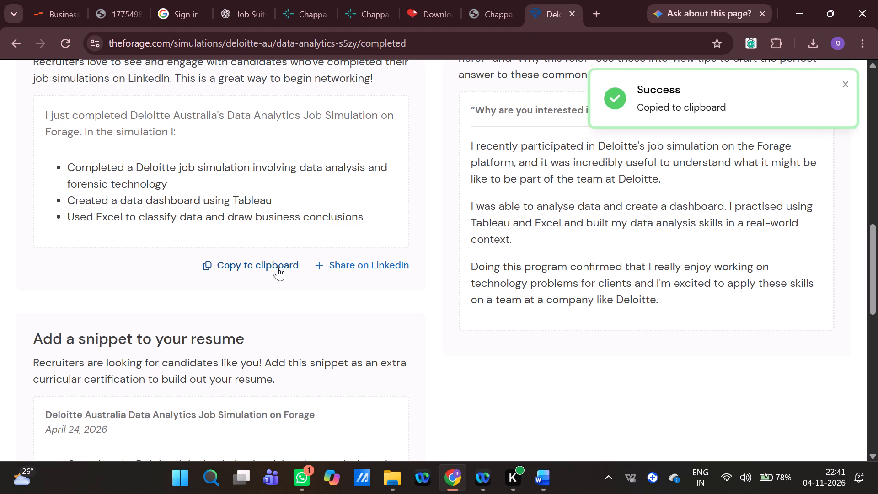
{"action": "key", "text": "alt+Tab"}
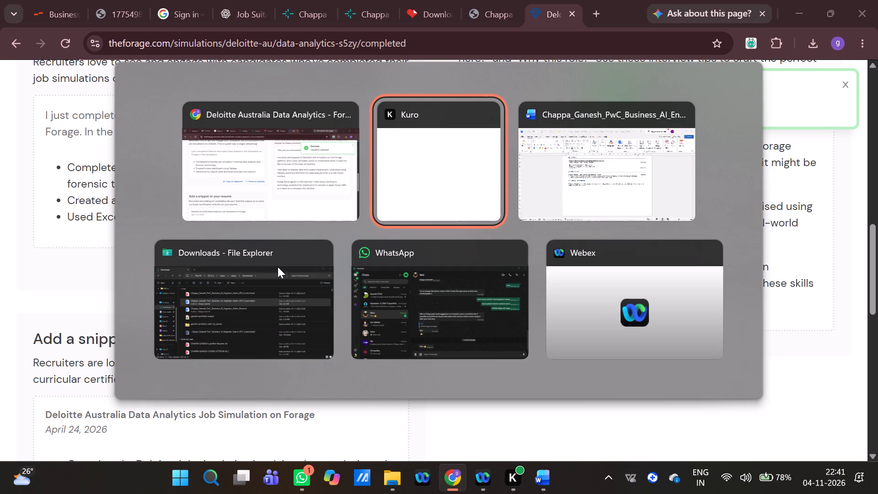
{"action": "key", "text": "alt+Tab"}
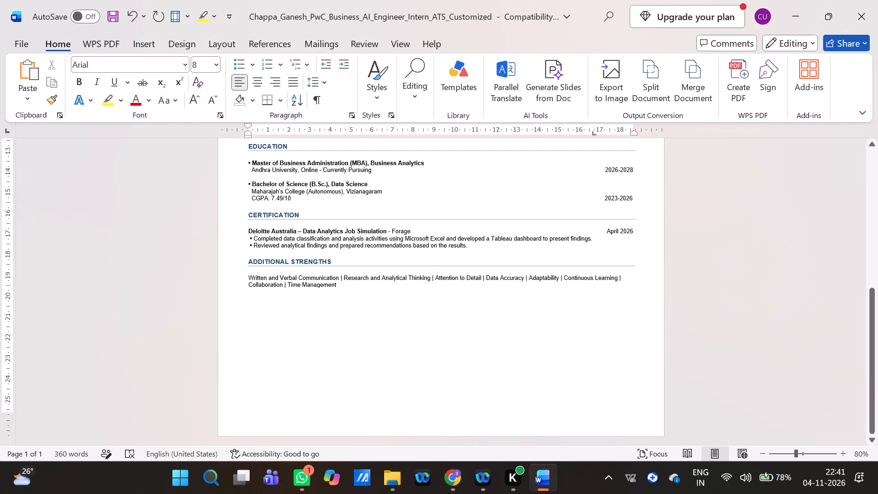
{"action": "left_click", "coordinate": [479, 250]}
{"action": "key", "text": "ctrl+v"}
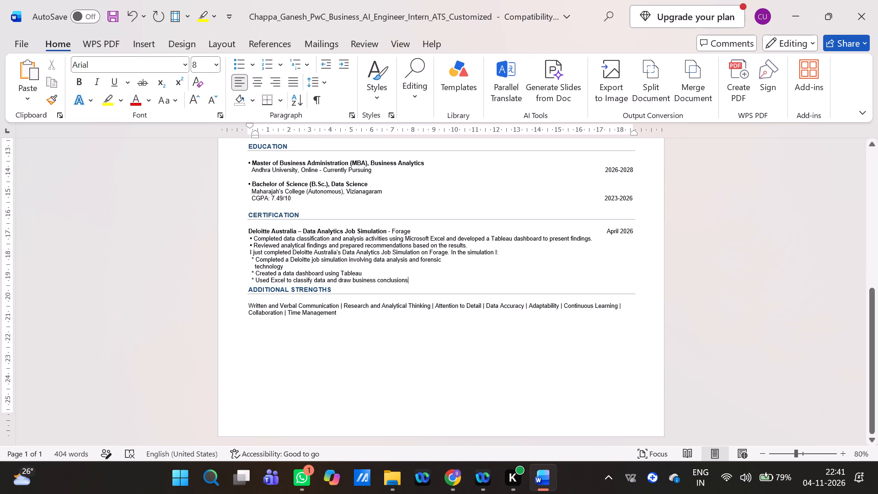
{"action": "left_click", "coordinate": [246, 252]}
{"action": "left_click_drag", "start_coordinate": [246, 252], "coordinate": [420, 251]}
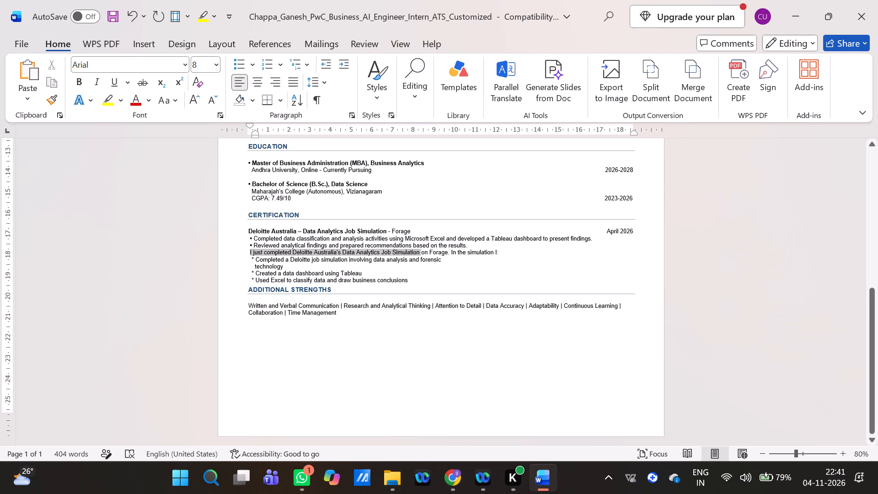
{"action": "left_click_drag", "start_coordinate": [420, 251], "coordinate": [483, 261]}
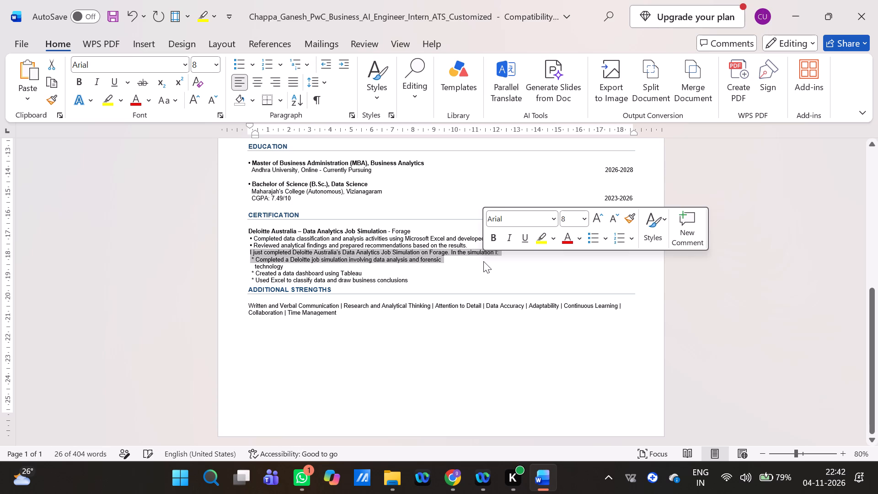
Copy the "I just completed Deloitte Australia's..." introduction from Forage in Chrome and paste it over the first certification bullet's marker in Word.
{"action": "key", "text": "alt+Tab"}
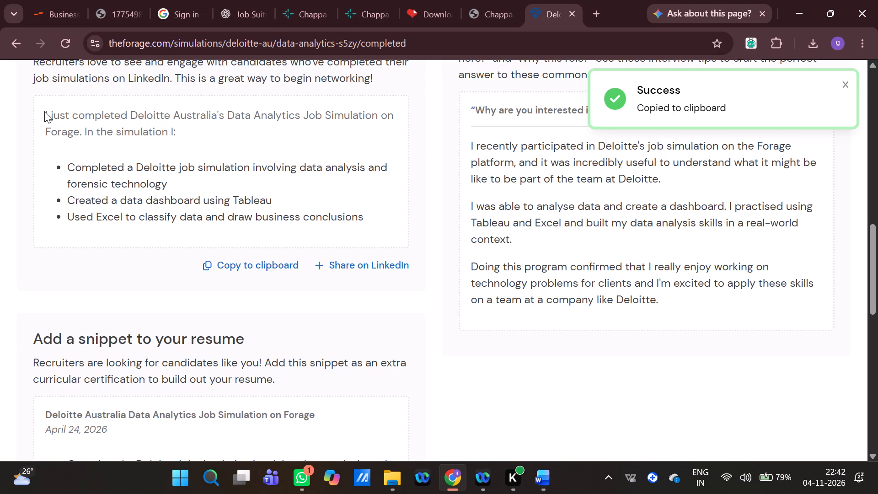
{"action": "left_click_drag", "start_coordinate": [44, 112], "coordinate": [197, 140]}
{"action": "key", "text": "ctrl+c"}
{"action": "key", "text": "alt+Tab"}
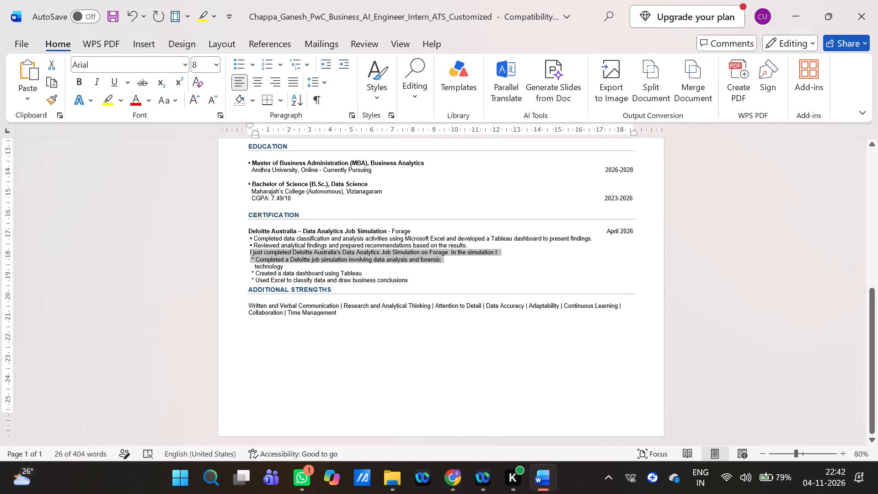
{"action": "left_click", "coordinate": [253, 239]}
{"action": "key", "text": "BackSpace"}
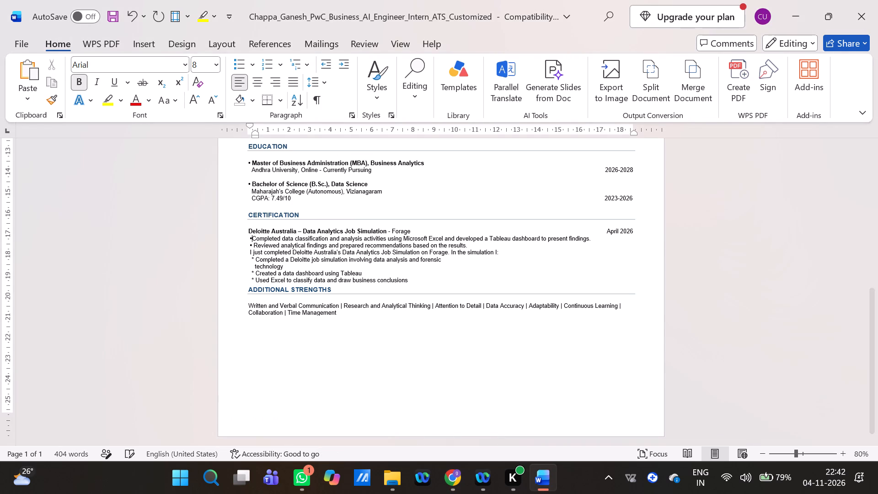
{"action": "key", "text": "BackSpace"}
{"action": "key", "text": "ctrl+v"}
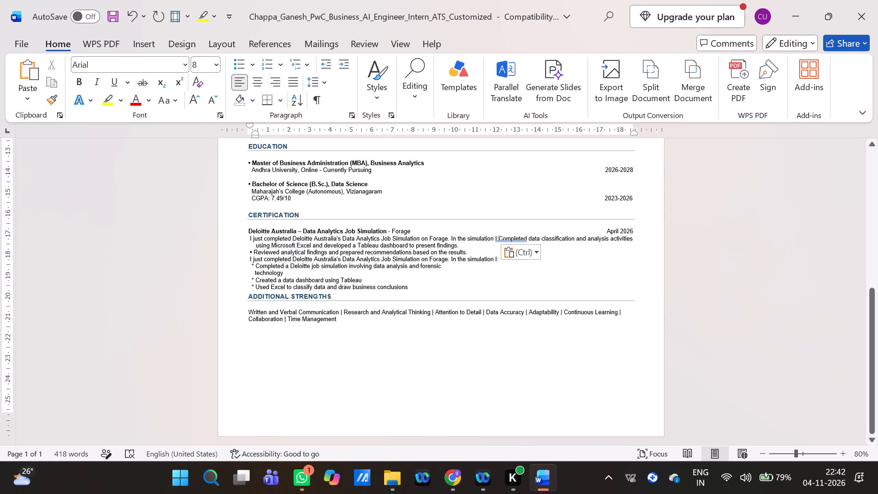
Delete the old "Completed data classification and analysis activities..." sentence that follows the pasted introduction in the certification entry.
{"action": "left_click_drag", "start_coordinate": [498, 235], "coordinate": [497, 240]}
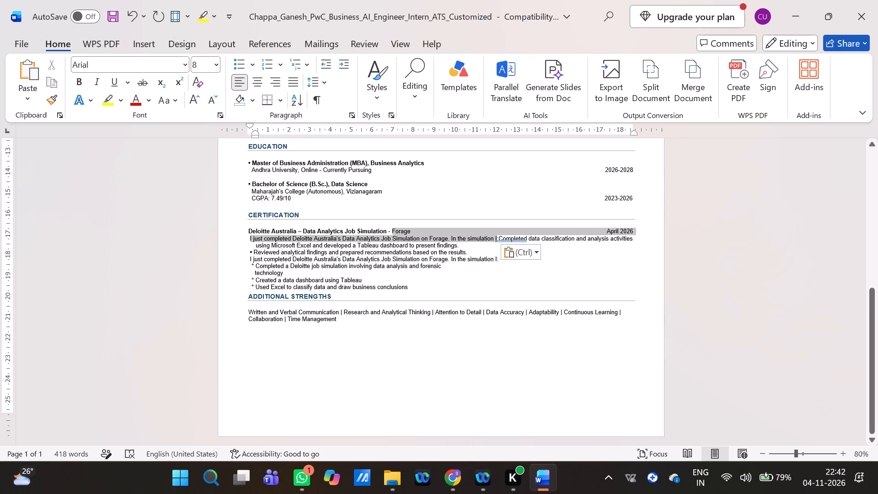
{"action": "left_click_drag", "start_coordinate": [497, 240], "coordinate": [496, 241]}
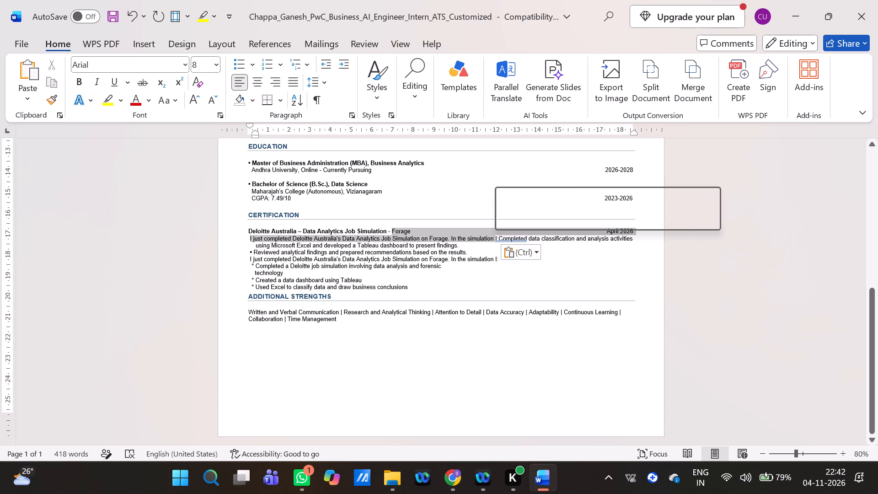
{"action": "left_click", "coordinate": [495, 239]}
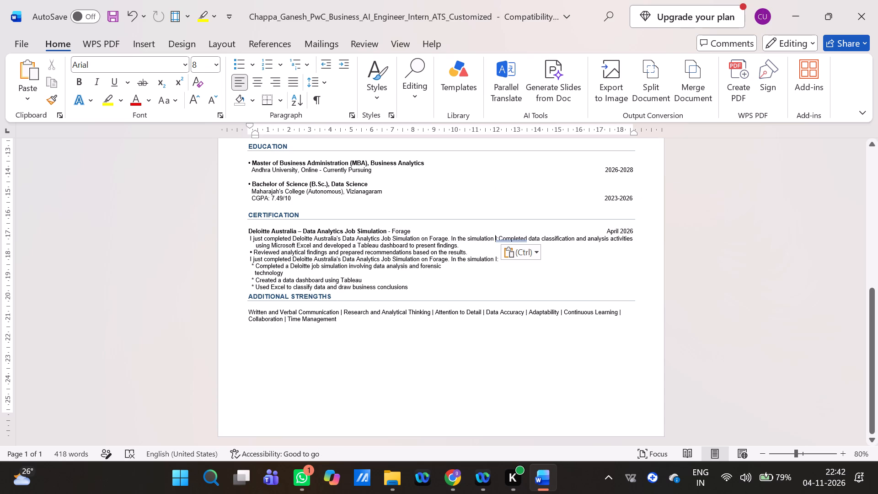
{"action": "left_click_drag", "start_coordinate": [499, 236], "coordinate": [504, 247]}
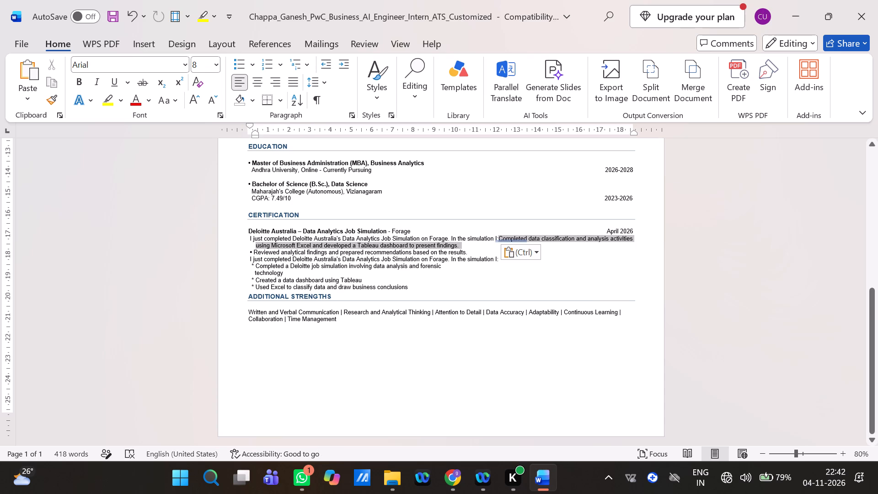
{"action": "left_click_drag", "start_coordinate": [504, 247], "coordinate": [491, 247]}
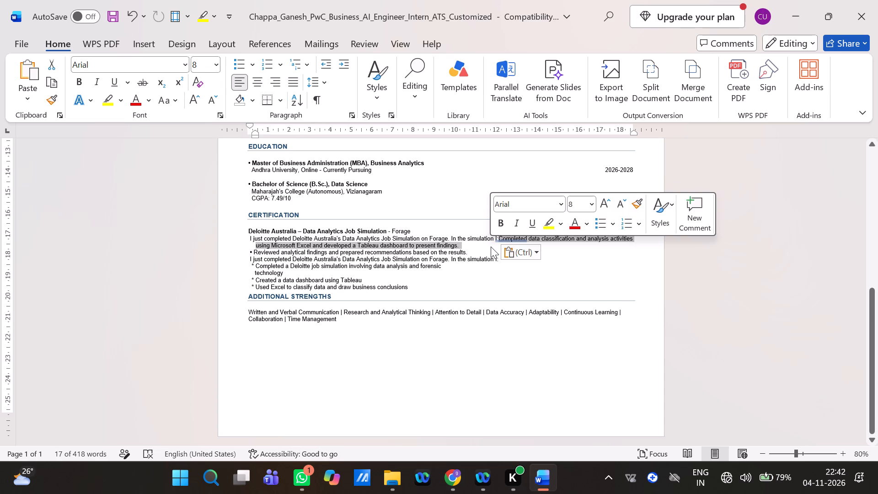
{"action": "key", "text": "BackSpace"}
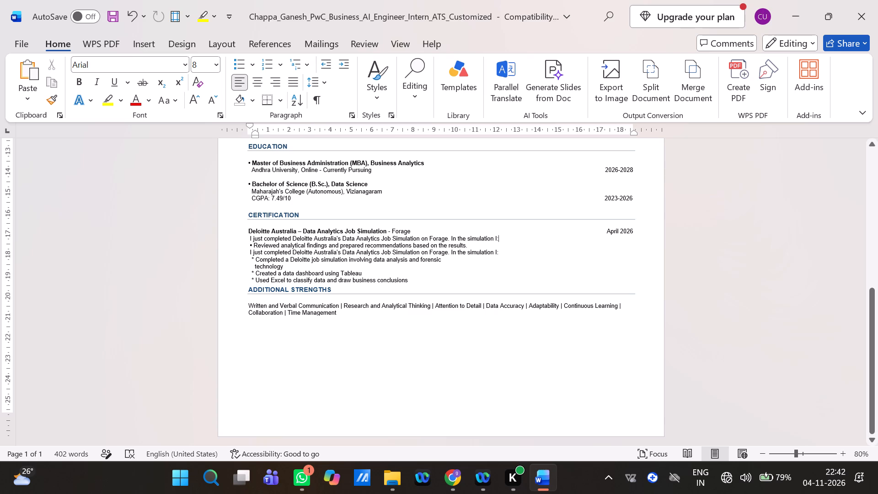
Copy the "Completed a Deloitte job simulation involving data analysis and forensic technology" bullet from Forage in Chrome and return to Word.
{"action": "key", "text": "alt+Tab"}
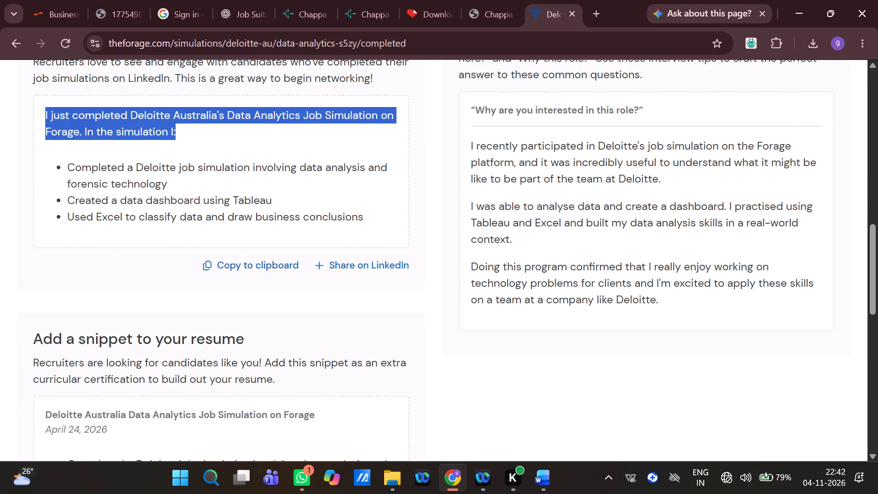
{"action": "left_click_drag", "start_coordinate": [68, 163], "coordinate": [171, 179]}
{"action": "key", "text": "ctrl+c"}
{"action": "key", "text": "alt+Tab"}
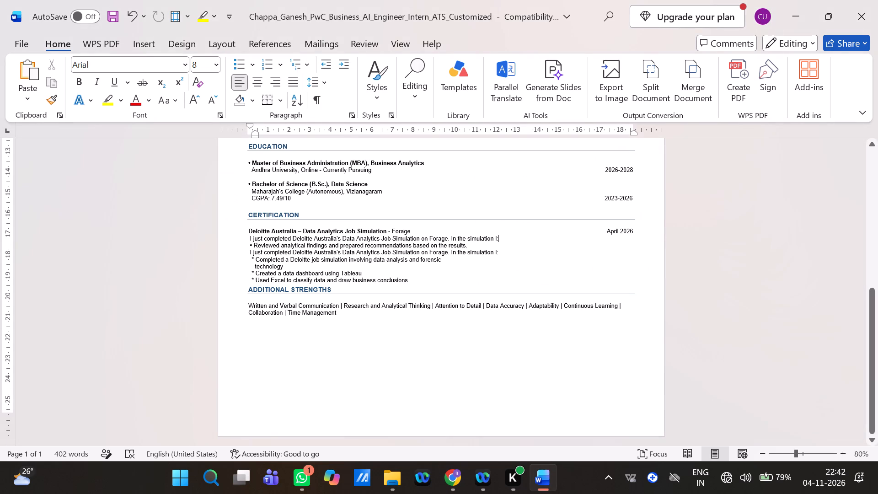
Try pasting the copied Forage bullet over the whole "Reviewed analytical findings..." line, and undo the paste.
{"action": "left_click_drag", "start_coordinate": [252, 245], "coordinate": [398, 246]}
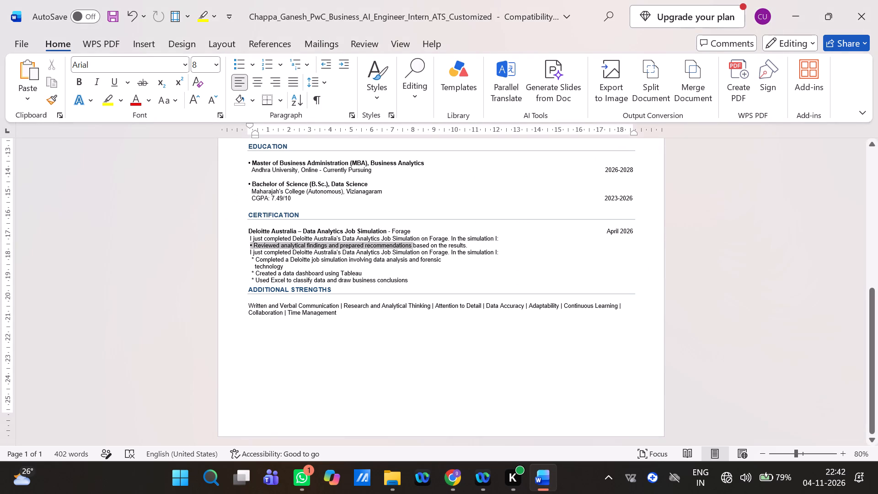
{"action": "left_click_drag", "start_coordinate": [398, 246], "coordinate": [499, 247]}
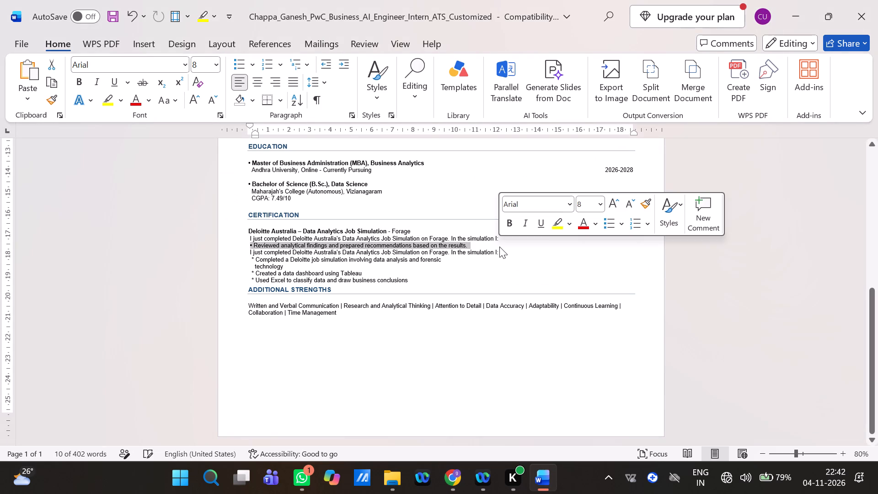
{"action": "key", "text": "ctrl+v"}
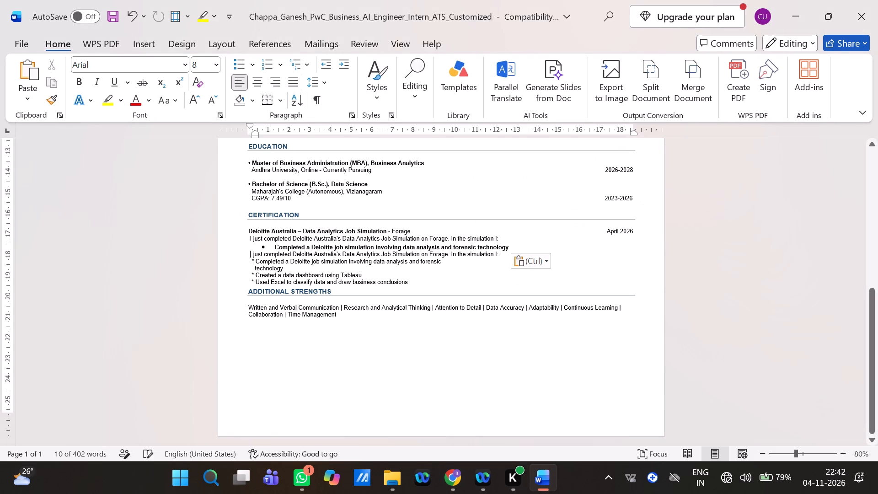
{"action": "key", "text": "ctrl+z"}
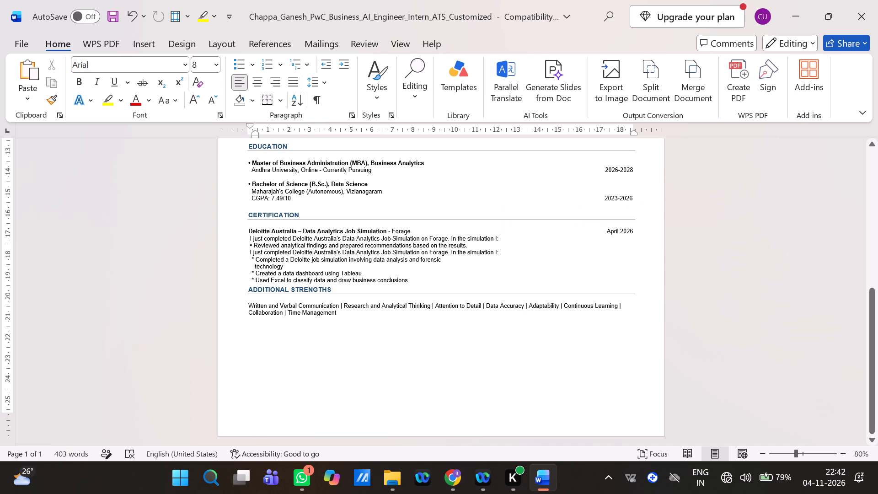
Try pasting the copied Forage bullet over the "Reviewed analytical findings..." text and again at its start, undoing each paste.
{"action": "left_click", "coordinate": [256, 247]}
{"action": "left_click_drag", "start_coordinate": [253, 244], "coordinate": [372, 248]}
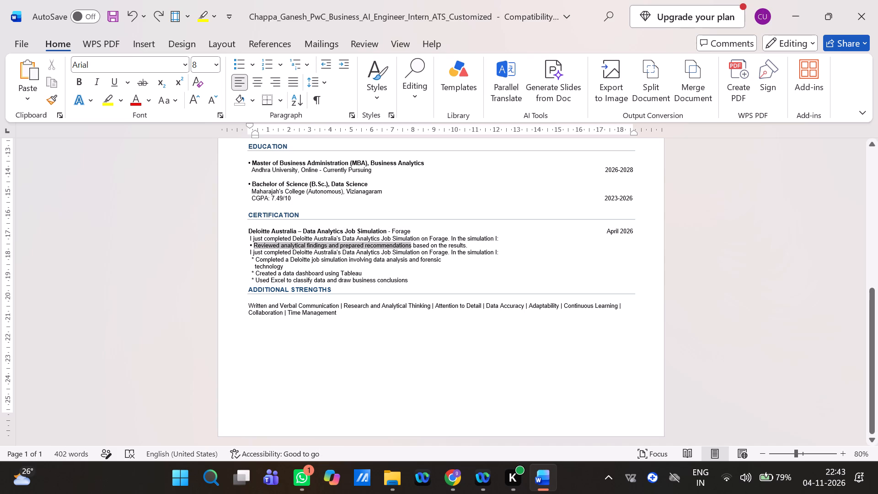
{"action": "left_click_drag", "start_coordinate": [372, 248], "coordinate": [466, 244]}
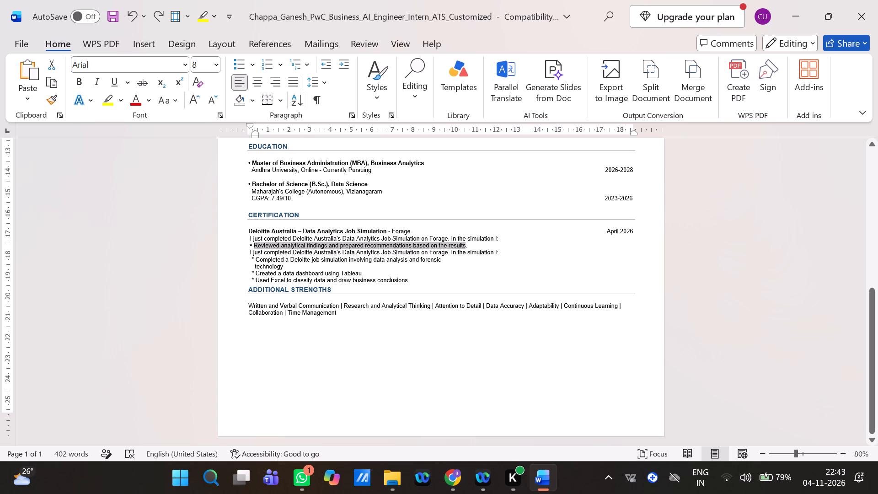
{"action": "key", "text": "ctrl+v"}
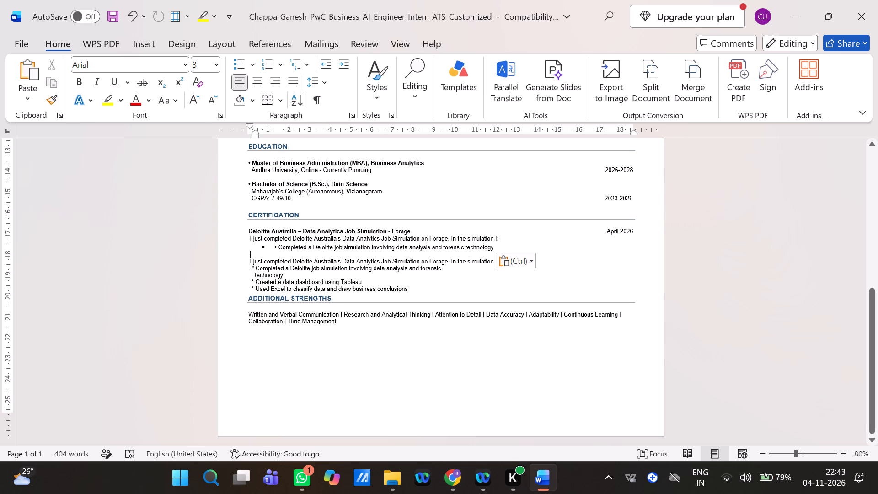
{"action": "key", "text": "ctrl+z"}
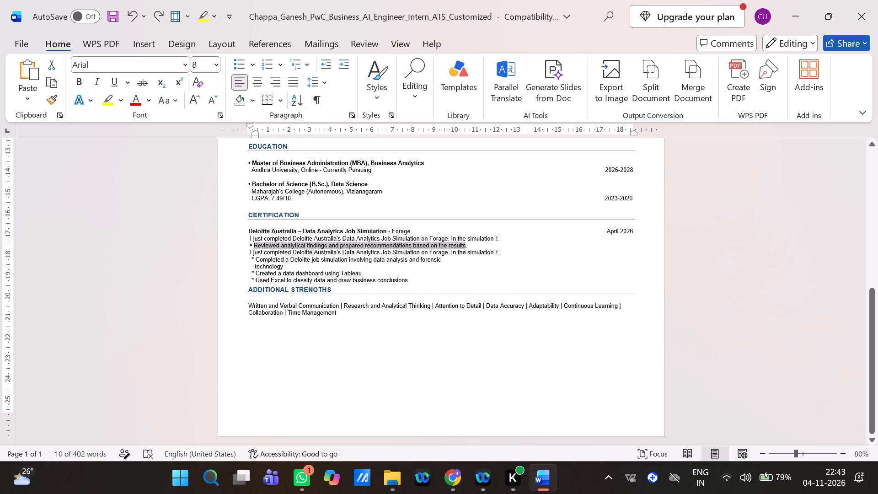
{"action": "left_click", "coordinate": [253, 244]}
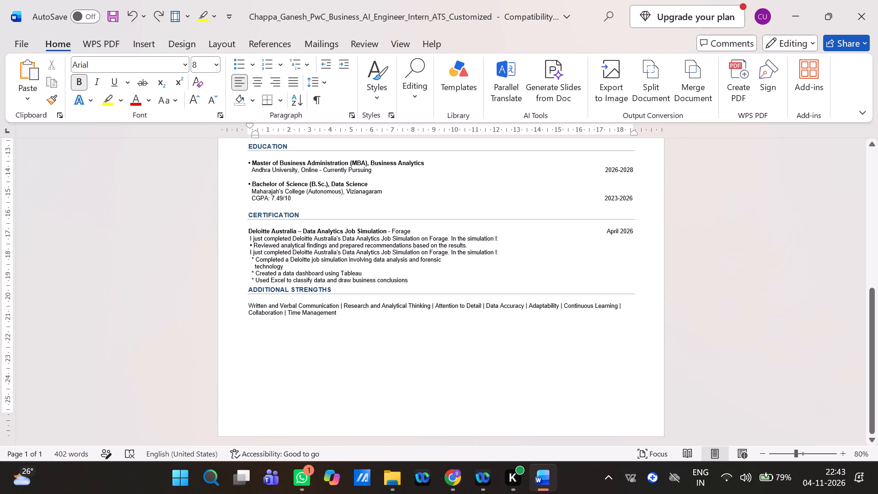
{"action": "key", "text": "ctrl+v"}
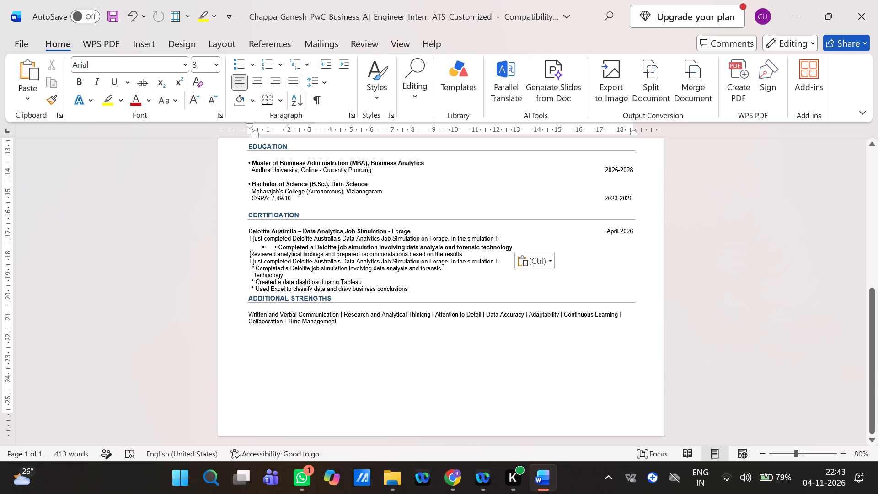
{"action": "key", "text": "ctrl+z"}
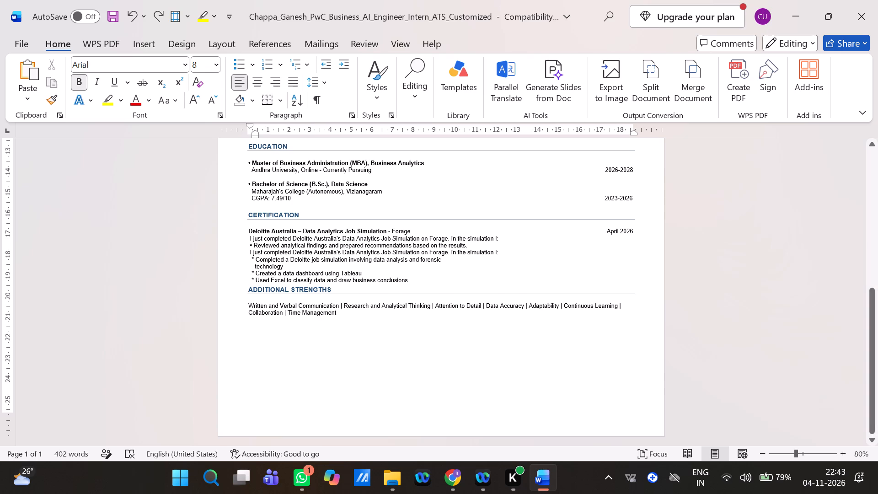
Delete all certification lines from "Reviewed analytical findings..." through "Used Excel to classify data and draw business conclusions".
{"action": "left_click_drag", "start_coordinate": [246, 244], "coordinate": [353, 282]}
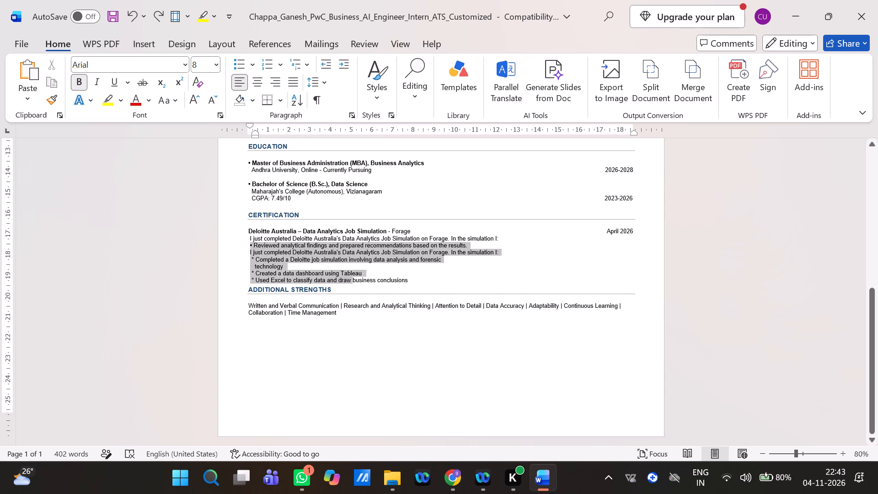
{"action": "left_click_drag", "start_coordinate": [353, 282], "coordinate": [418, 279]}
{"action": "key", "text": "BackSpace"}
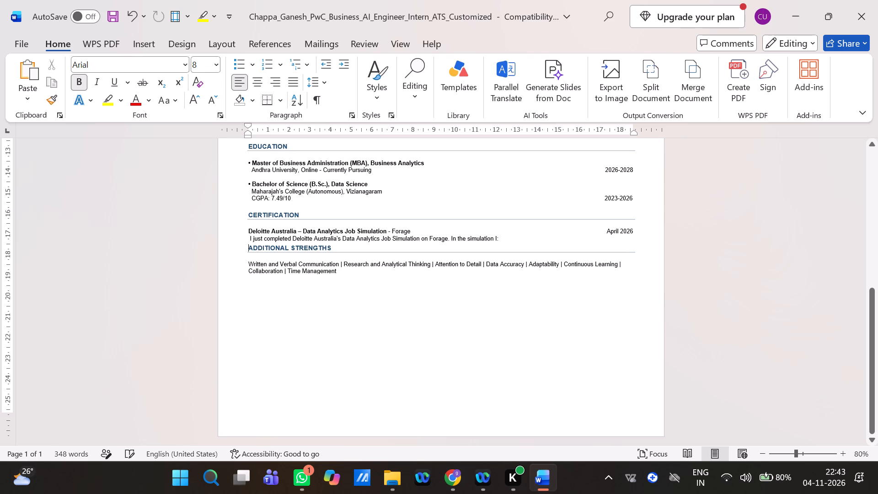
Paste the copied "Completed a Deloitte job simulation..." bullet on a new line below the introduction and remove its list bullet and indent.
{"action": "left_click", "coordinate": [507, 236]}
{"action": "key", "text": "Return"}
{"action": "key", "text": "ctrl+v"}
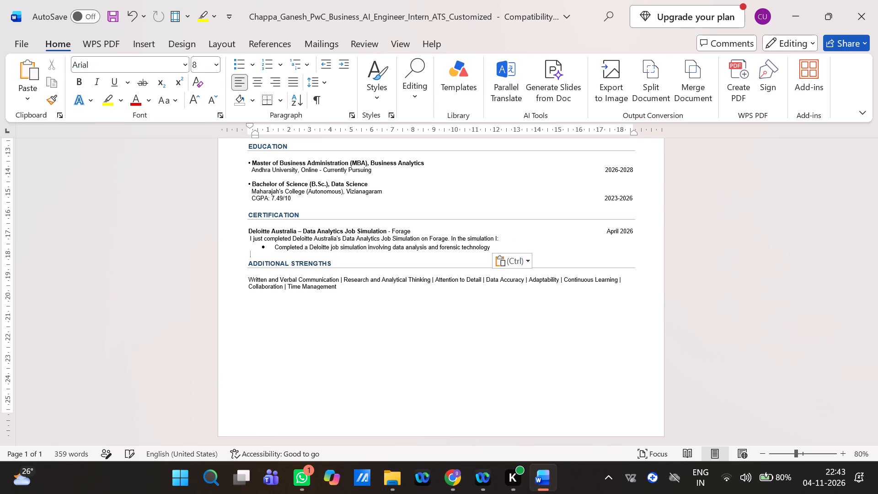
{"action": "left_click", "coordinate": [271, 247]}
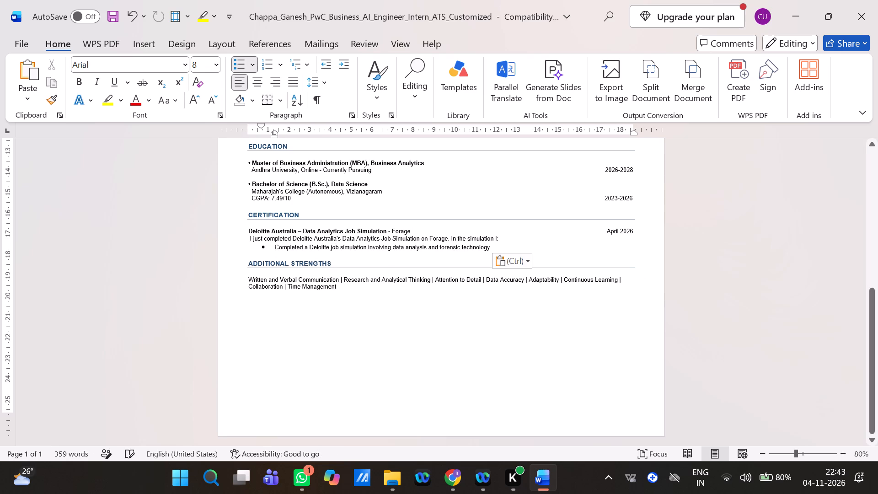
{"action": "key", "text": "BackSpace"}
{"action": "key", "text": "BackSpace"}
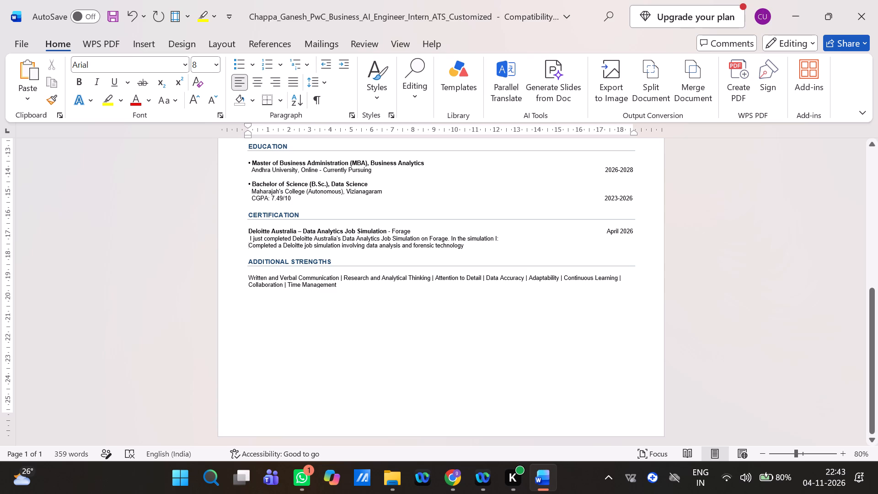
Copy the bullet marker from the Bachelor of Science line and paste it, followed by a space, before "Completed a Deloitte job simulation...".
{"action": "left_click", "coordinate": [250, 183]}
{"action": "key", "text": "ctrl+c"}
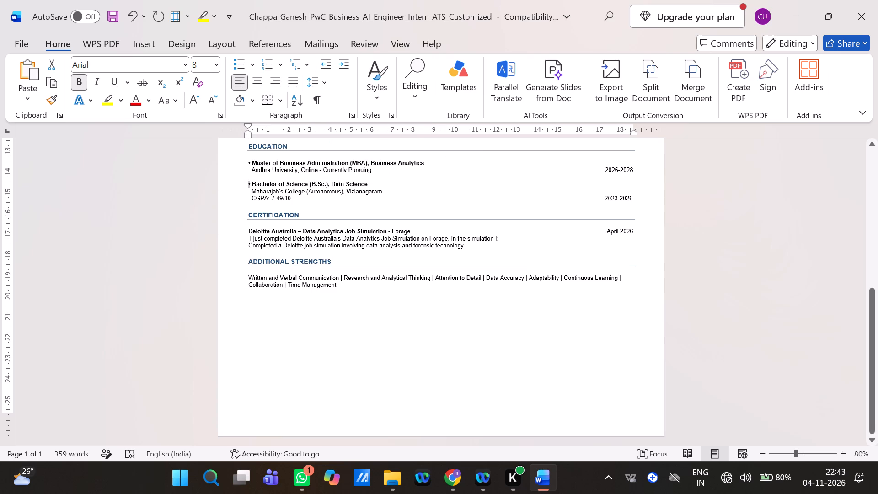
{"action": "left_click", "coordinate": [245, 248]}
{"action": "key", "text": "ctrl+v"}
{"action": "key", "text": "space"}
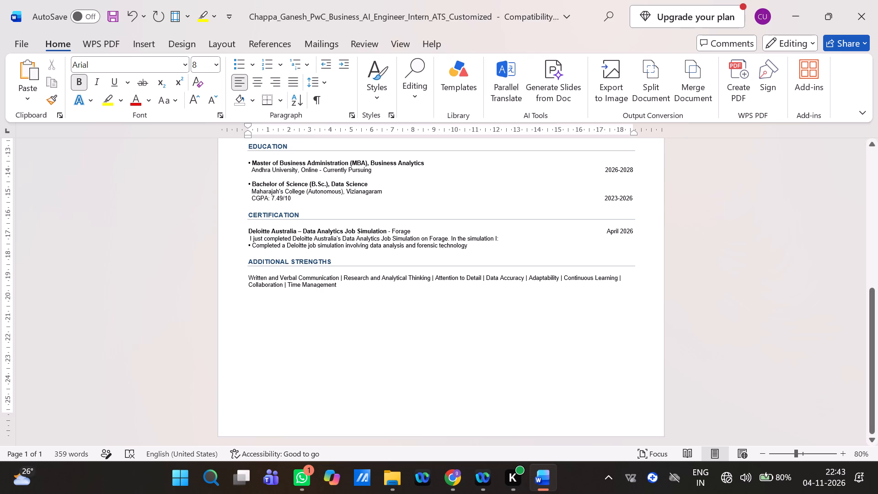
Add a line below the first certification bullet, copy "Created a data dashboard using Tableau" from Forage in Chrome, and paste it there in Word.
{"action": "left_click", "coordinate": [483, 248]}
{"action": "key", "text": "Return"}
{"action": "key", "text": "alt+Tab"}
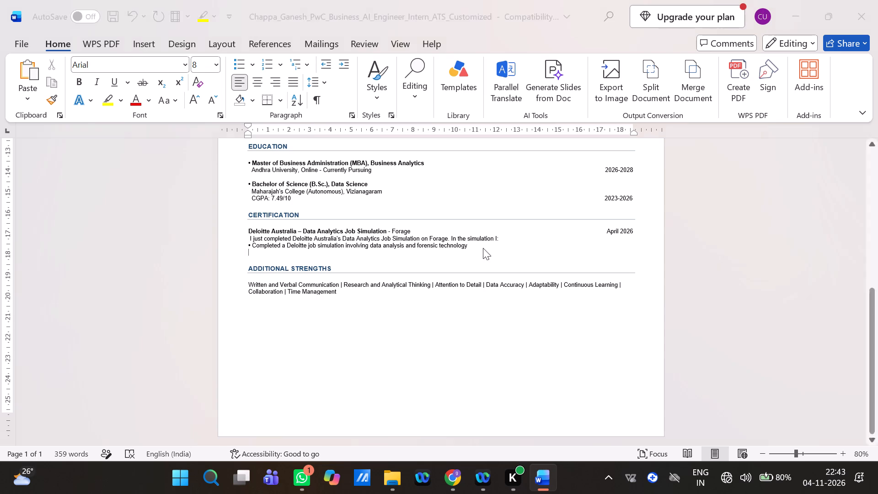
{"action": "left_click_drag", "start_coordinate": [277, 199], "coordinate": [66, 198]}
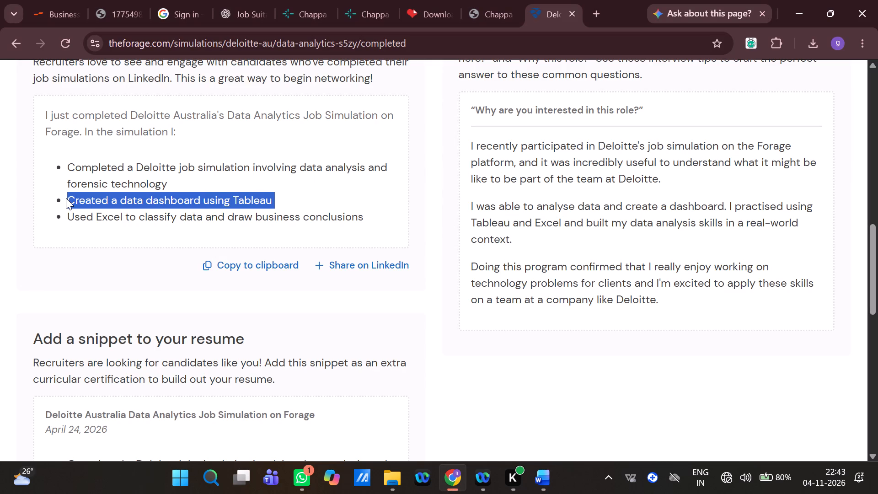
{"action": "key", "text": "ctrl+c"}
{"action": "key", "text": "alt+Tab"}
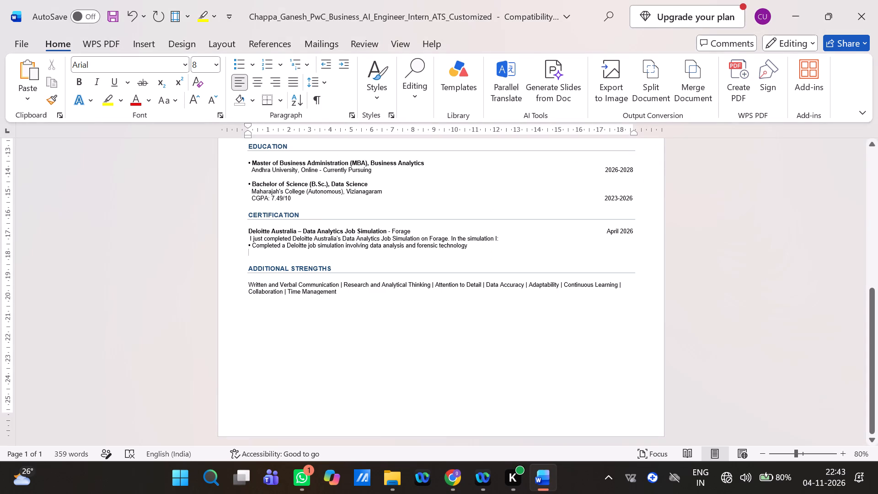
{"action": "key", "text": "ctrl+v"}
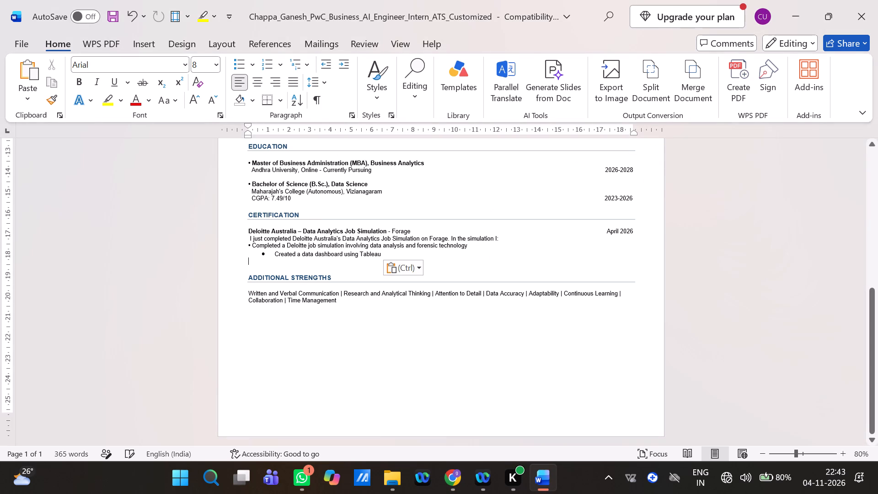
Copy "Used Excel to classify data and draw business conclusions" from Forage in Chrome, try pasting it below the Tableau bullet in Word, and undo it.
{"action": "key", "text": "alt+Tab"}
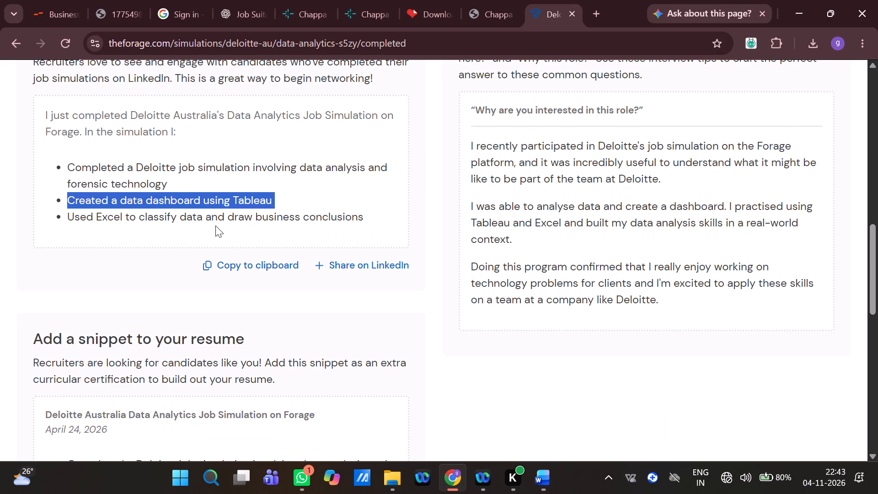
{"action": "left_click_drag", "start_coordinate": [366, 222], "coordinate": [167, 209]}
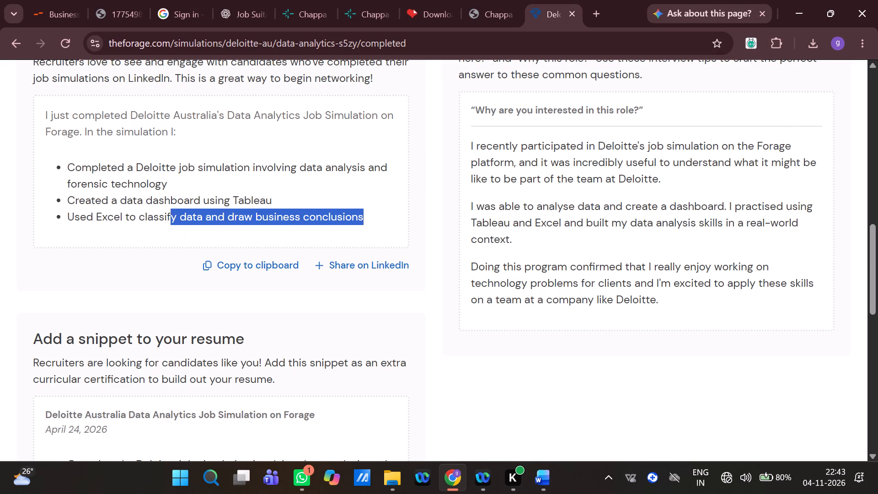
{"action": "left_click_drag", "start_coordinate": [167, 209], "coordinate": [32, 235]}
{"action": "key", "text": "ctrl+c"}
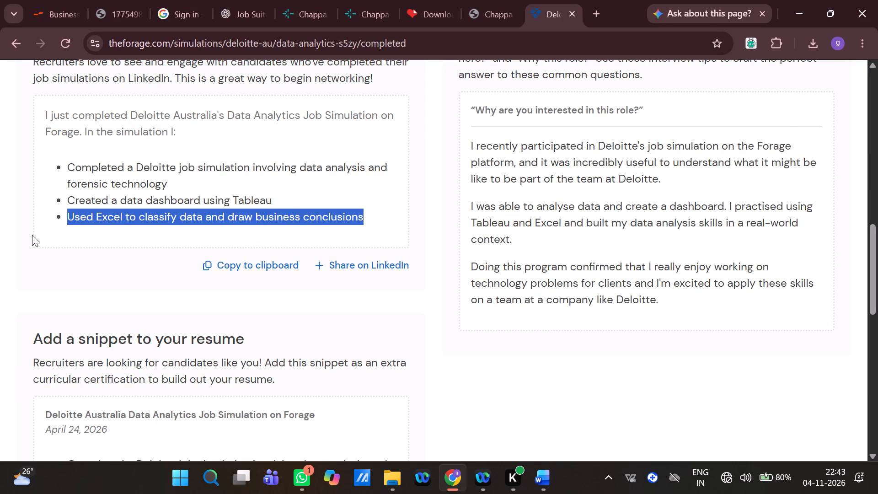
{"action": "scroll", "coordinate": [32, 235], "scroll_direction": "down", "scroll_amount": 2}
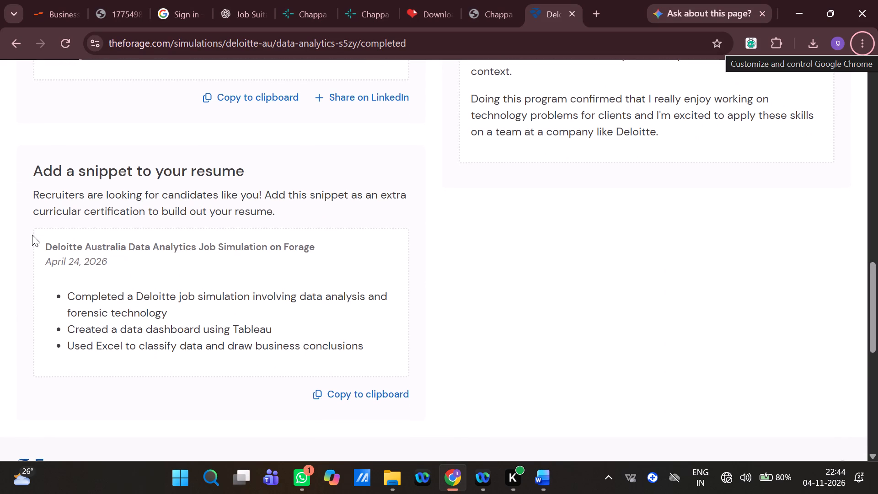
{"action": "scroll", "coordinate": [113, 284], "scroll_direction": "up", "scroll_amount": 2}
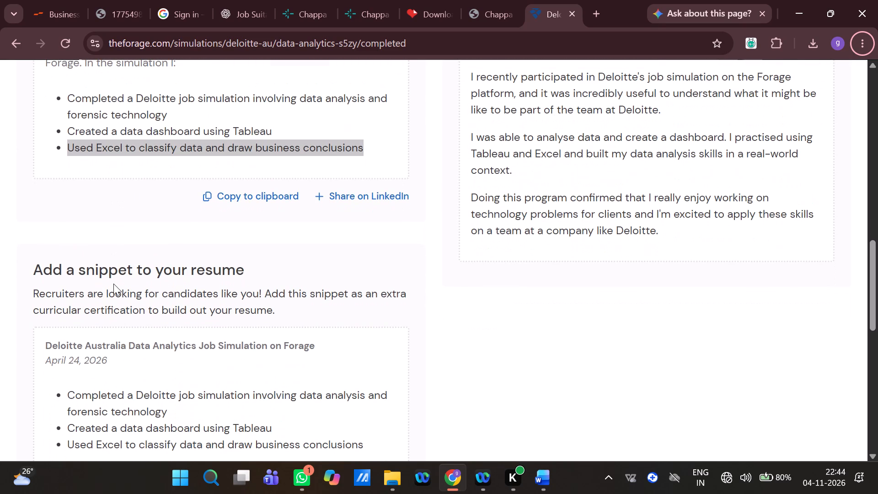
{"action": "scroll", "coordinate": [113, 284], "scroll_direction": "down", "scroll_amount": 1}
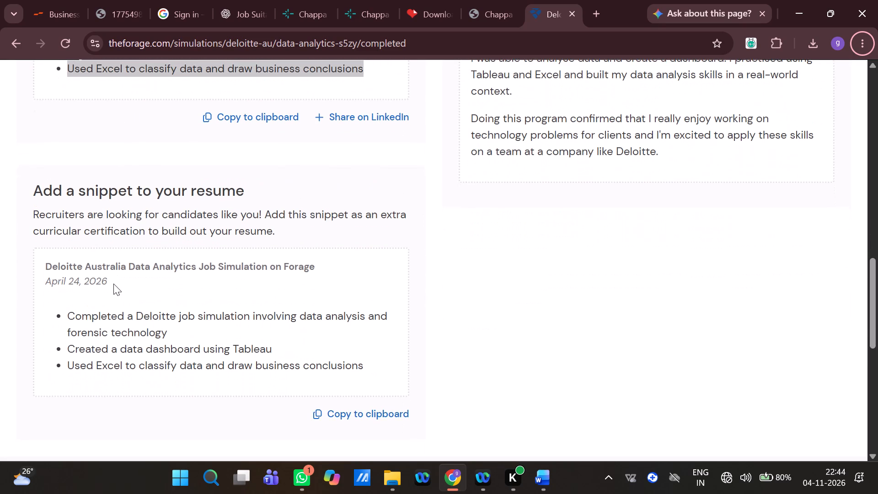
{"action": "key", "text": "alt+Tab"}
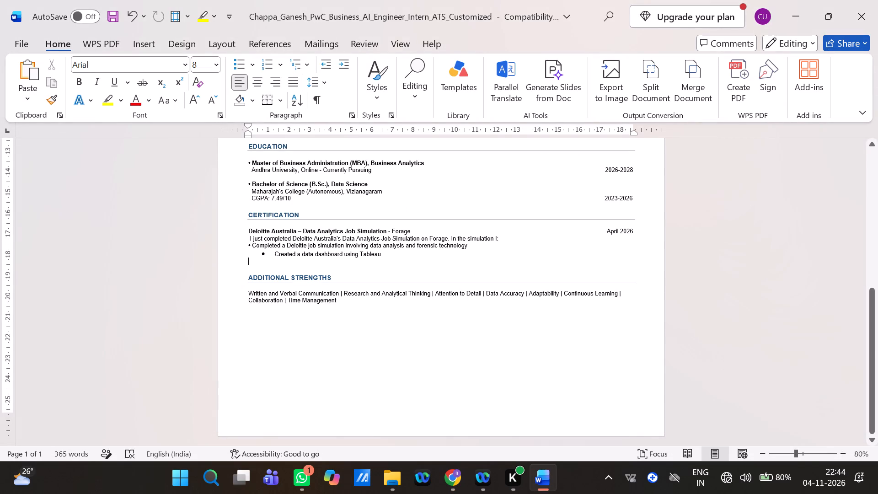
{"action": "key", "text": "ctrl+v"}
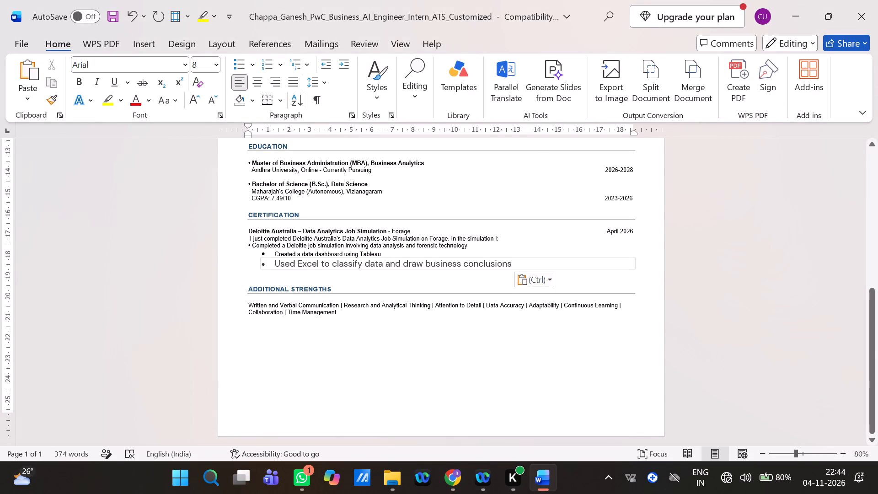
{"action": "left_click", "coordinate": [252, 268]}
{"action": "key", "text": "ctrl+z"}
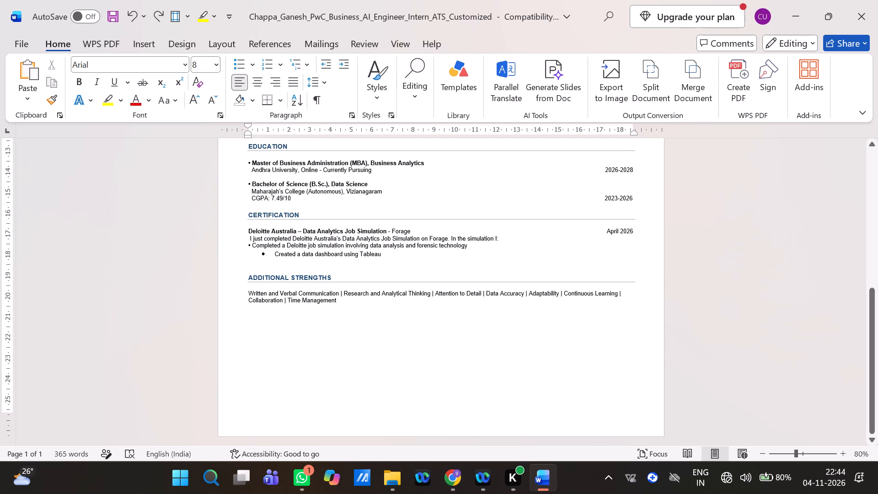
Copy "Used Excel to classify data and draw business conclusions" from Forage in Chrome and paste it in Word on its own line below the Tableau bullet.
{"action": "key", "text": "alt+Tab"}
{"action": "scroll", "coordinate": [251, 267], "scroll_direction": "up", "scroll_amount": 1}
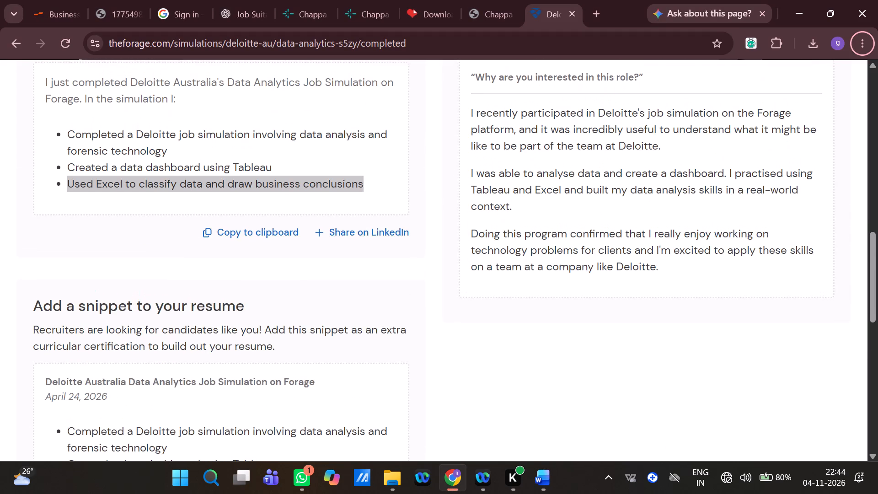
{"action": "scroll", "coordinate": [251, 267], "scroll_direction": "up", "scroll_amount": 1}
{"action": "left_click", "coordinate": [327, 231]}
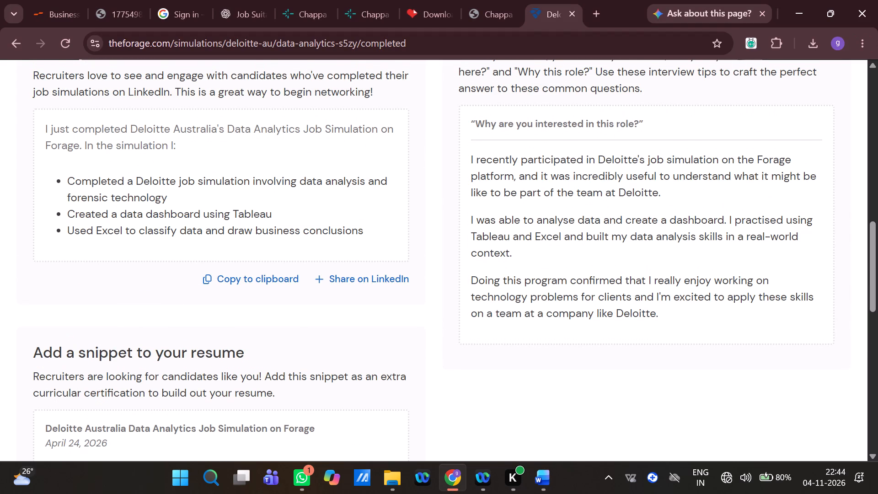
{"action": "left_click_drag", "start_coordinate": [370, 228], "coordinate": [79, 224]}
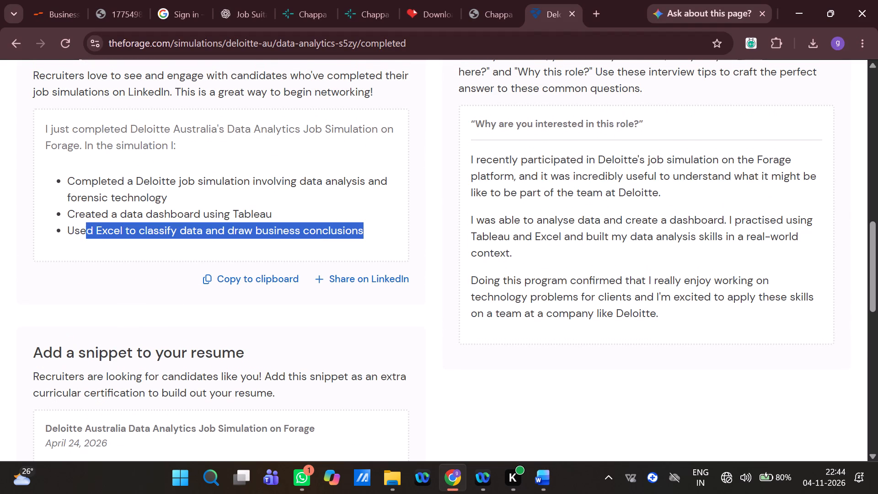
{"action": "left_click_drag", "start_coordinate": [79, 224], "coordinate": [63, 235]}
{"action": "key", "text": "ctrl+c"}
{"action": "key", "text": "alt+Tab"}
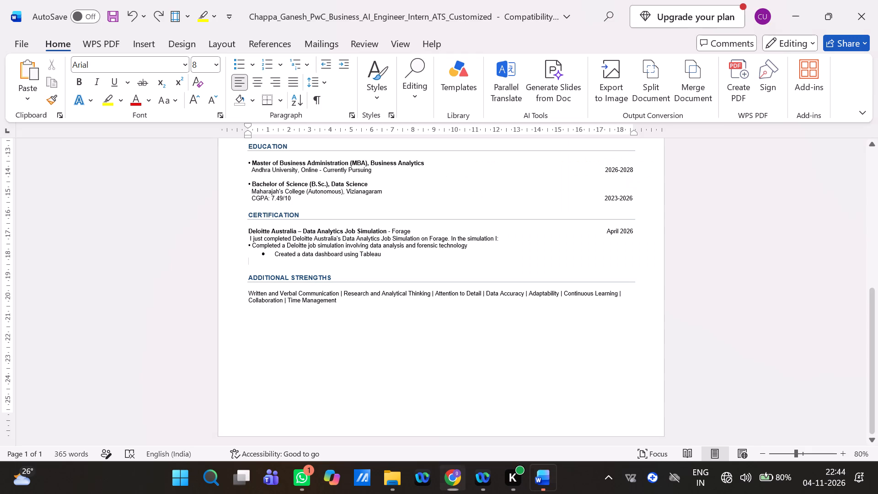
{"action": "left_click", "coordinate": [397, 257]}
{"action": "key", "text": "ctrl+v"}
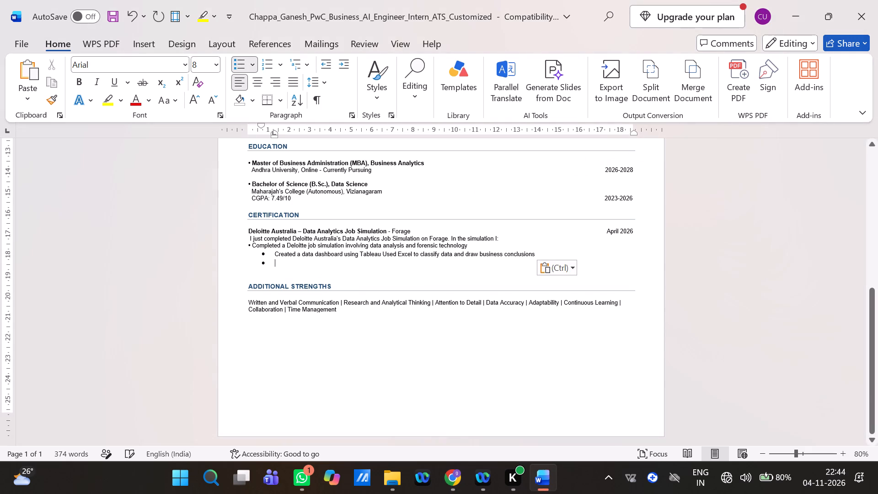
{"action": "left_click", "coordinate": [382, 253]}
{"action": "key", "text": "Return"}
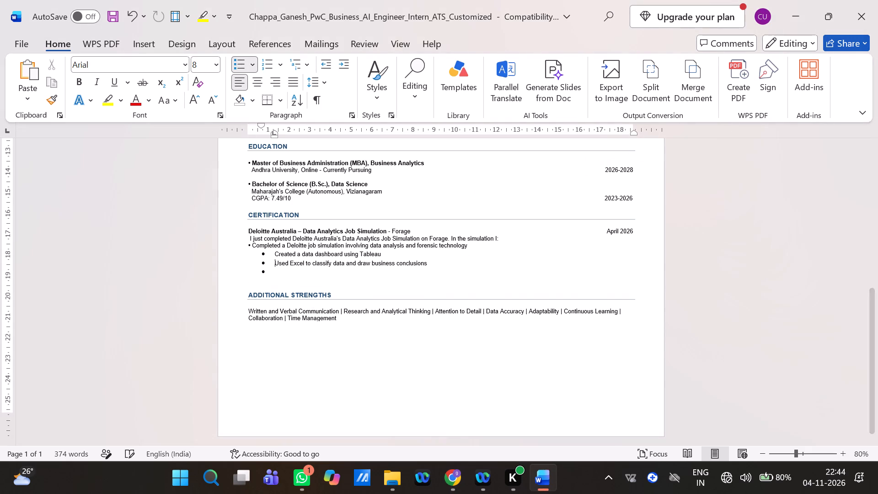
Remove the list bullets and indents from the Tableau and Excel certification lines, and delete the empty bullet line below them.
{"action": "left_click", "coordinate": [270, 253]}
{"action": "key", "text": "BackSpace"}
{"action": "key", "text": "BackSpace"}
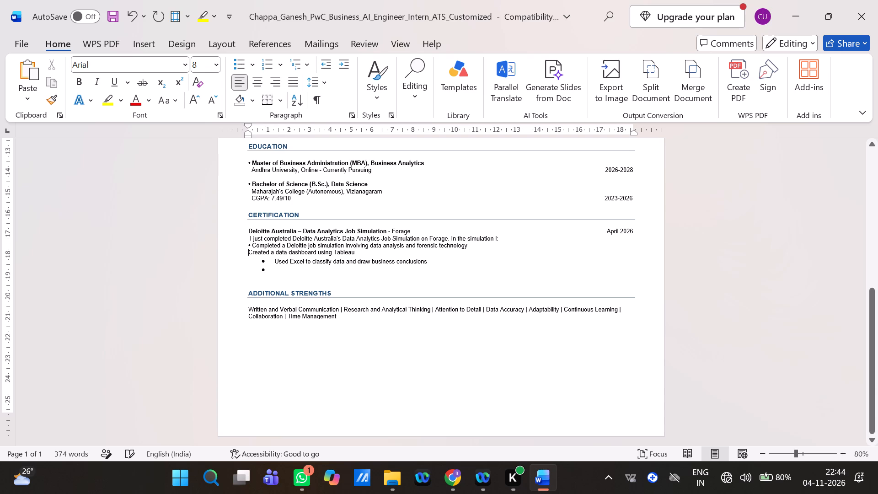
{"action": "left_click", "coordinate": [276, 266]}
{"action": "type", "text": "\\\\\\"}
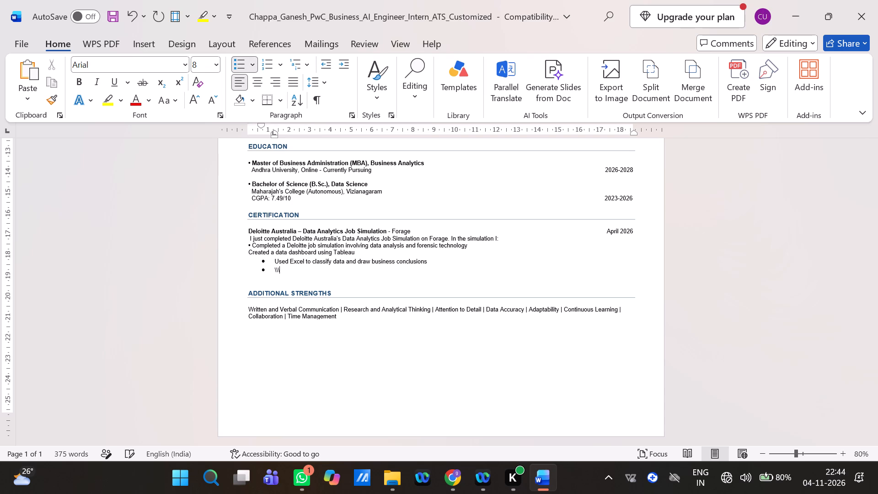
{"action": "key", "text": "BackSpace"}
{"action": "key", "text": "BackSpace"}
{"action": "key", "text": "BackSpace"}
{"action": "key", "text": "BackSpace"}
{"action": "key", "text": "BackSpace"}
{"action": "key", "text": "BackSpace"}
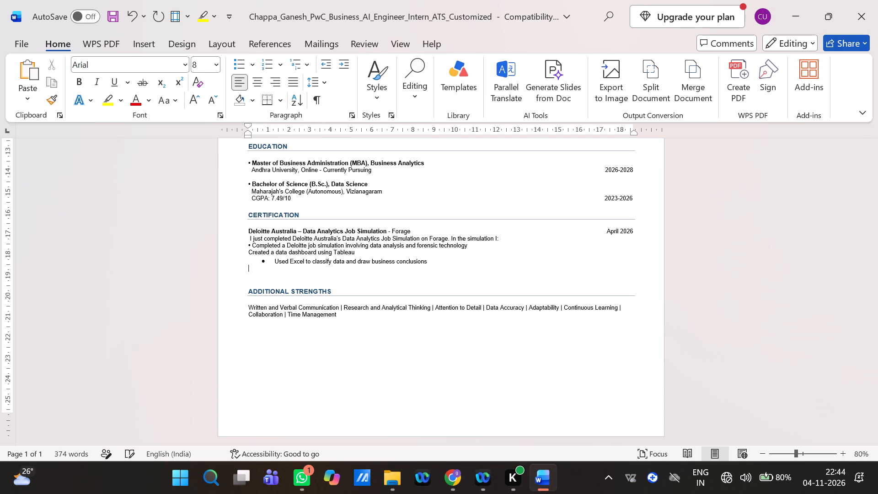
{"action": "key", "text": "BackSpace"}
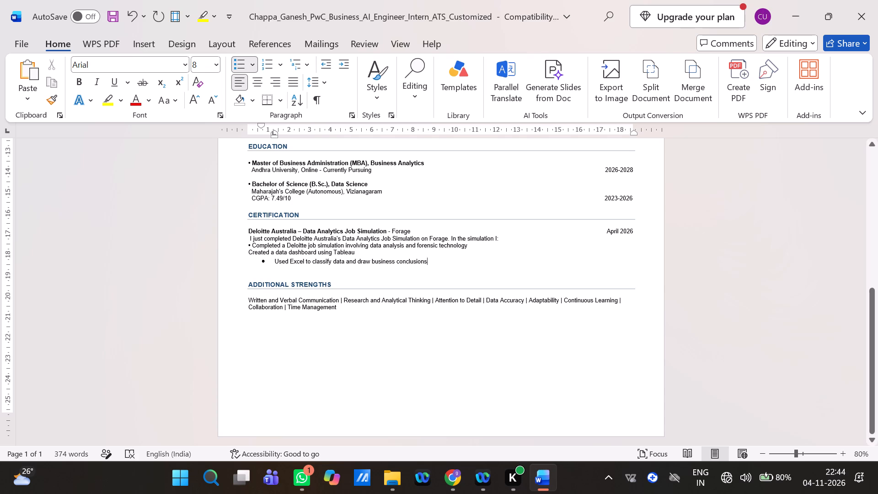
{"action": "left_click", "coordinate": [271, 263]}
{"action": "key", "text": "BackSpace"}
{"action": "key", "text": "BackSpace"}
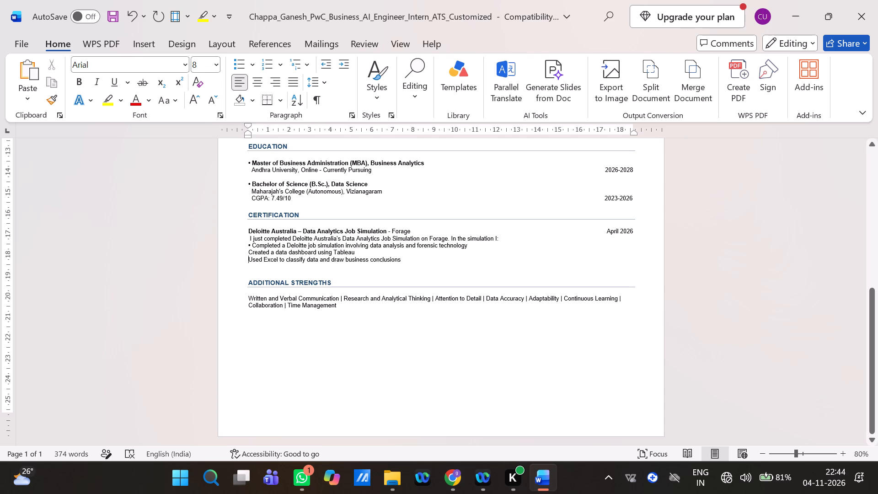
Copy the bullet marker from "Completed a Deloitte job simulation..." and paste it, followed by a space, before the Tableau and Excel lines.
{"action": "left_click", "coordinate": [250, 244]}
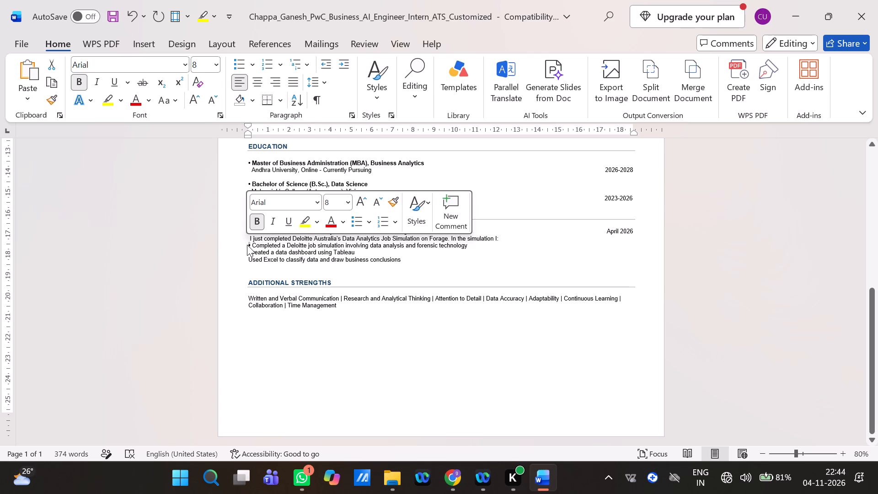
{"action": "key", "text": "ctrl+c"}
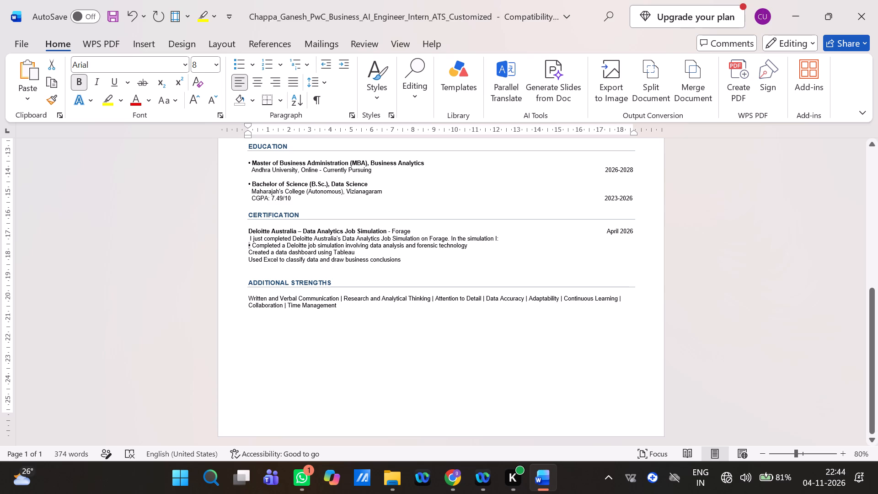
{"action": "left_click", "coordinate": [246, 251]}
{"action": "key", "text": "ctrl+v"}
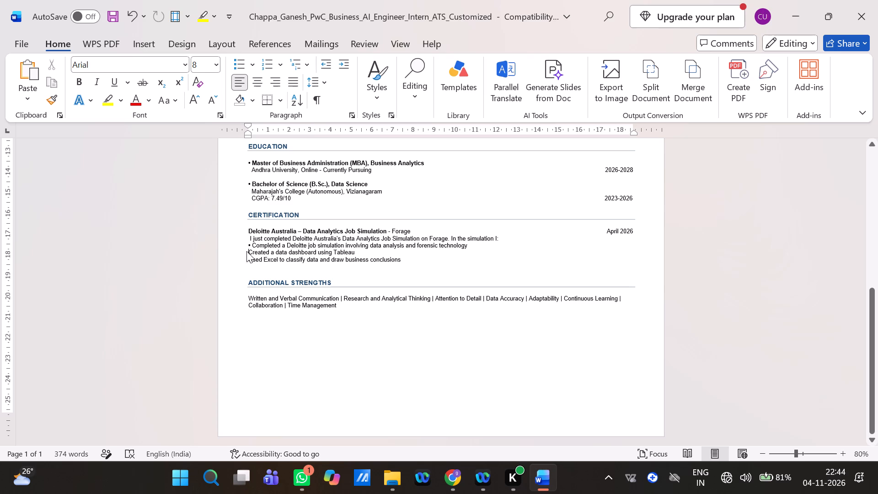
{"action": "left_click", "coordinate": [246, 260]}
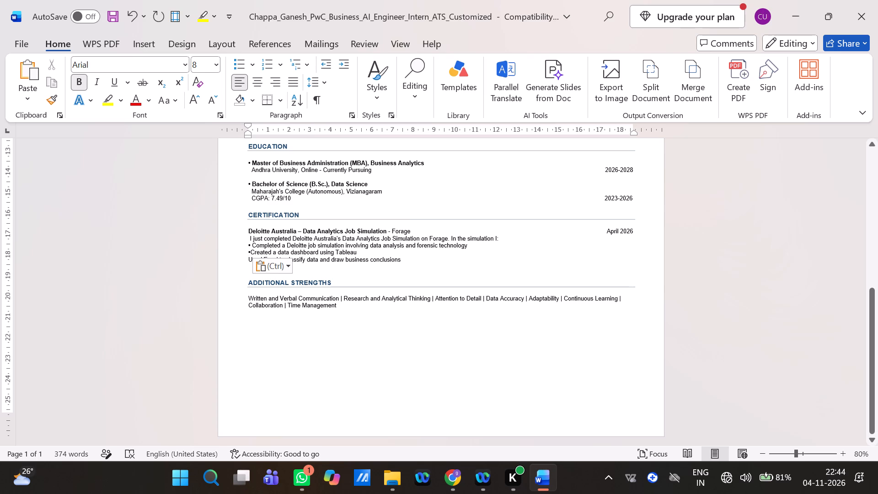
{"action": "key", "text": "ctrl+v"}
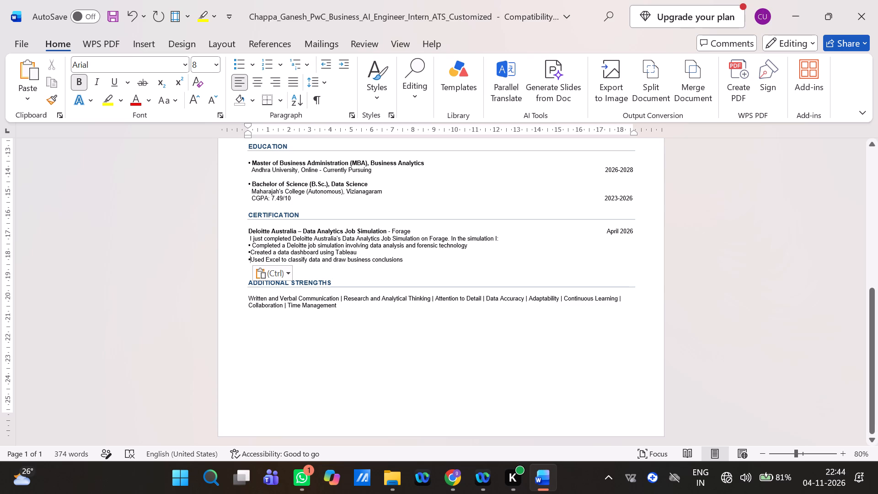
{"action": "left_click", "coordinate": [250, 252]}
{"action": "key", "text": "space"}
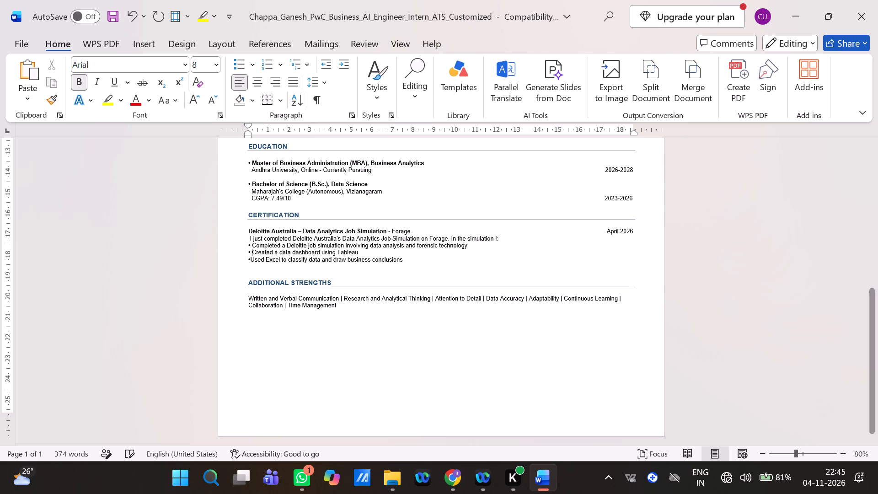
{"action": "left_click", "coordinate": [252, 257]}
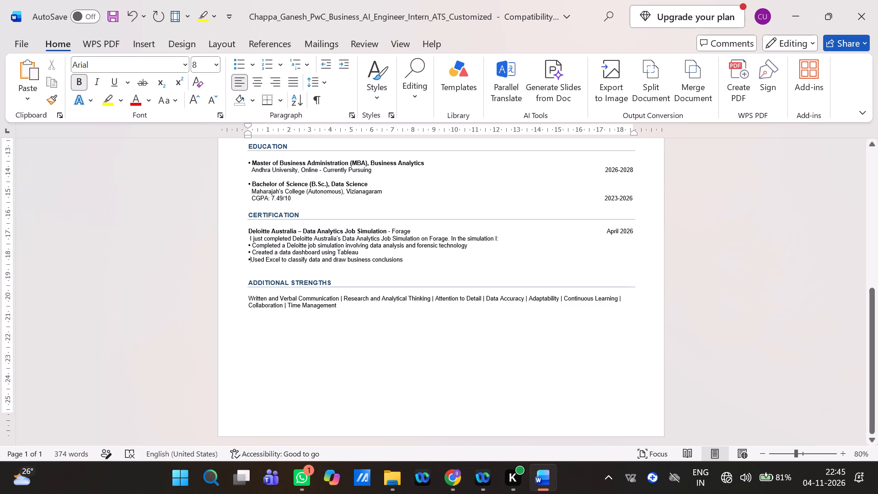
{"action": "key", "text": "space"}
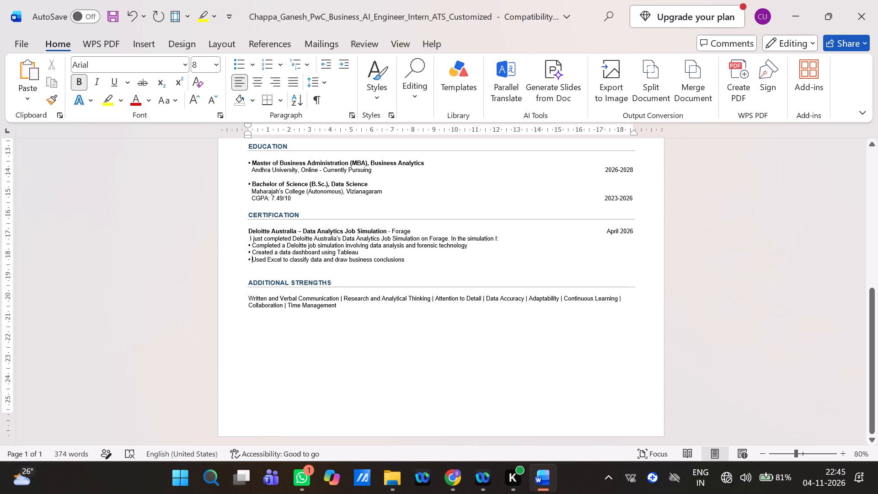
Delete the introductory sentence "I just completed Deloitte Australia's Data Analytics Job Simulation on Forage. In the simulation I:" from the certification entry.
{"action": "left_click_drag", "start_coordinate": [502, 239], "coordinate": [260, 234]}
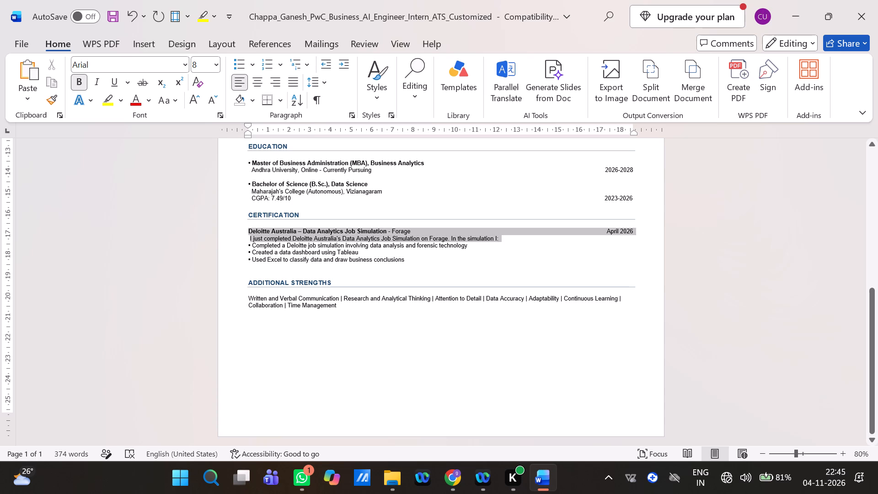
{"action": "left_click_drag", "start_coordinate": [260, 234], "coordinate": [250, 239]}
{"action": "key", "text": "BackSpace"}
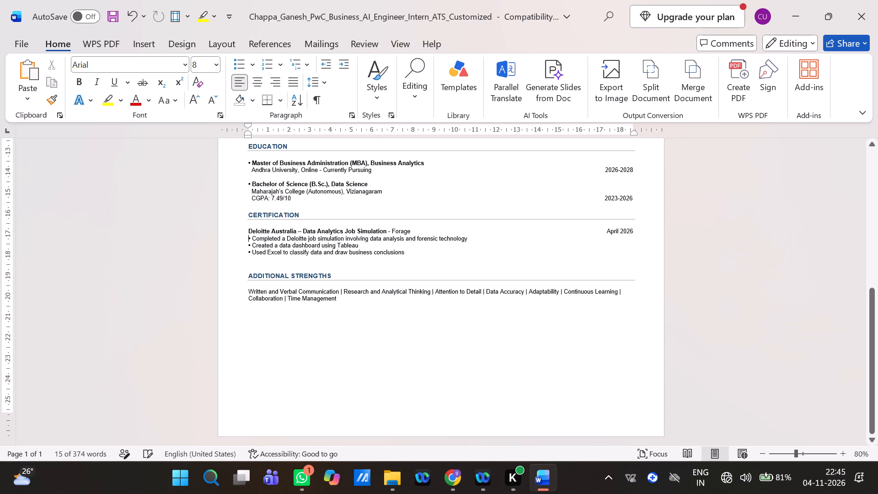
Delete the extra blank line between the last certification bullet and the Additional Strengths heading.
{"action": "left_click", "coordinate": [254, 266]}
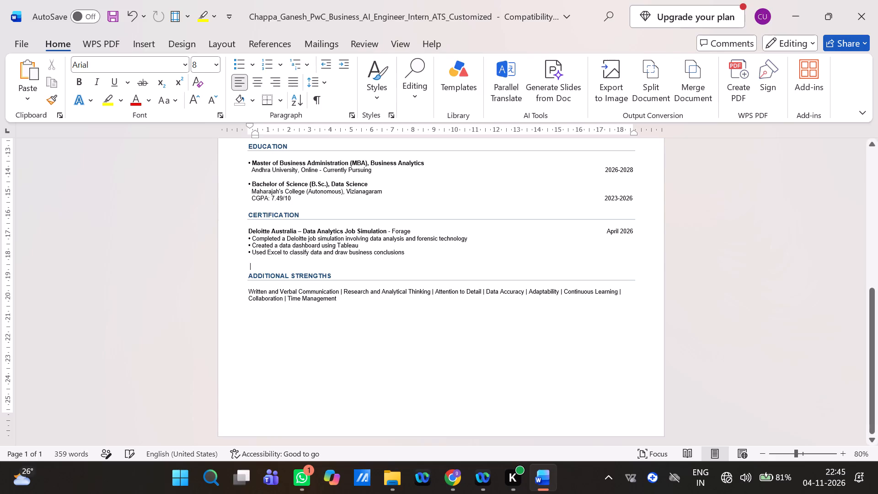
{"action": "key", "text": "backslash"}
{"action": "key", "text": "BackSpace"}
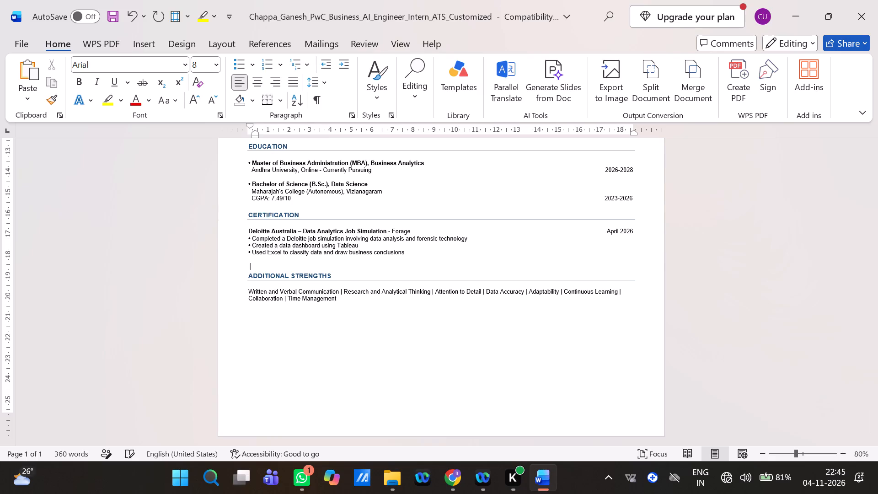
{"action": "key", "text": "BackSpace"}
{"action": "key", "text": "BackSpace"}
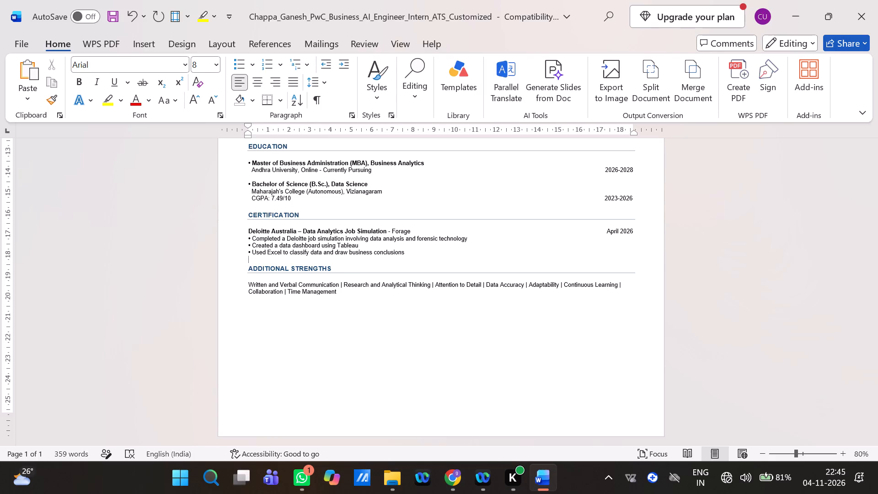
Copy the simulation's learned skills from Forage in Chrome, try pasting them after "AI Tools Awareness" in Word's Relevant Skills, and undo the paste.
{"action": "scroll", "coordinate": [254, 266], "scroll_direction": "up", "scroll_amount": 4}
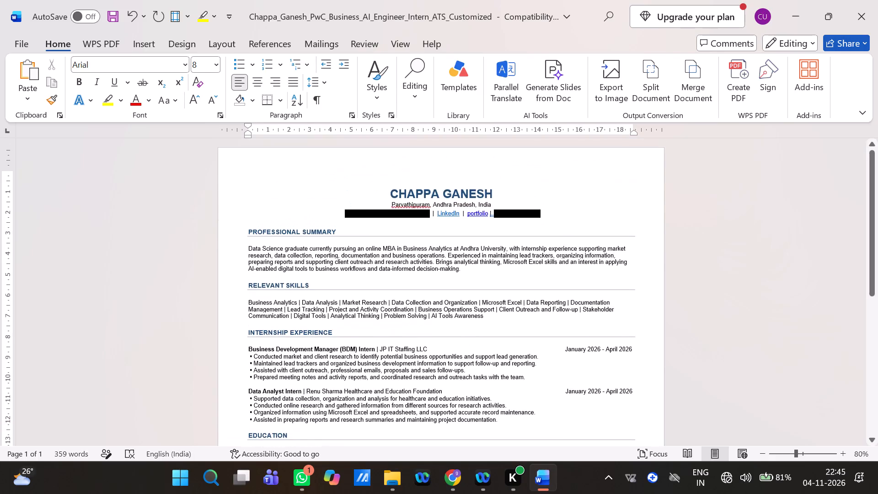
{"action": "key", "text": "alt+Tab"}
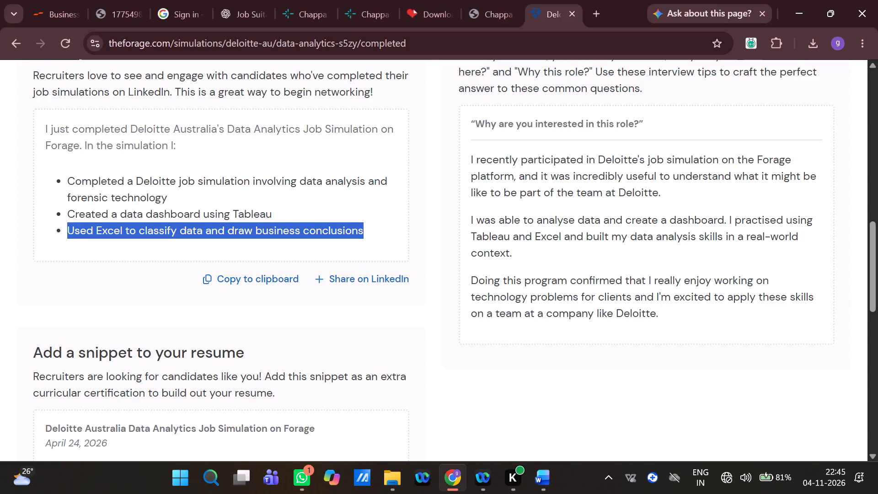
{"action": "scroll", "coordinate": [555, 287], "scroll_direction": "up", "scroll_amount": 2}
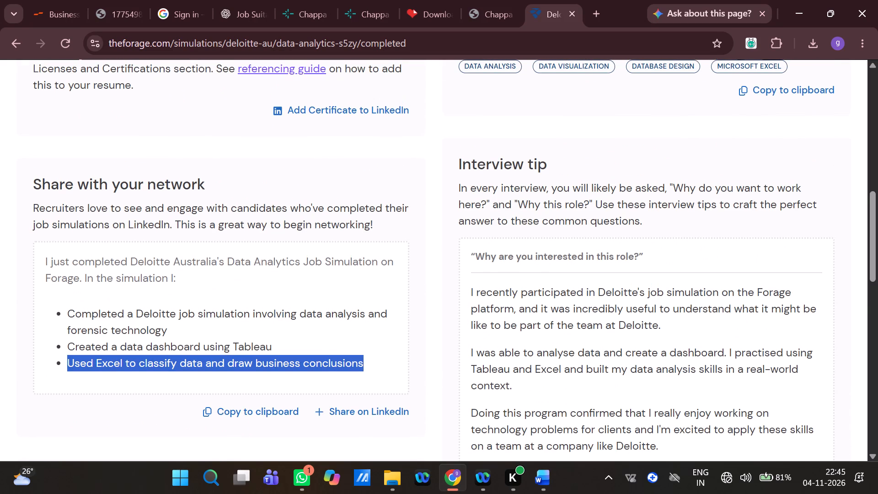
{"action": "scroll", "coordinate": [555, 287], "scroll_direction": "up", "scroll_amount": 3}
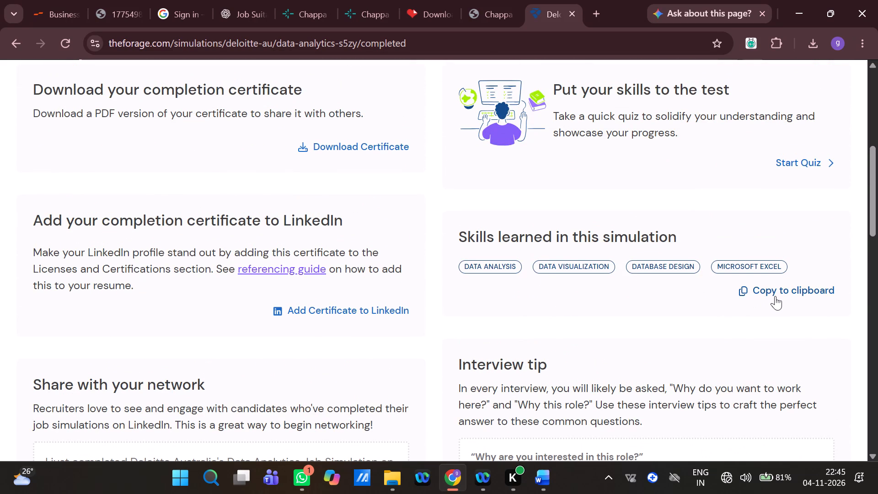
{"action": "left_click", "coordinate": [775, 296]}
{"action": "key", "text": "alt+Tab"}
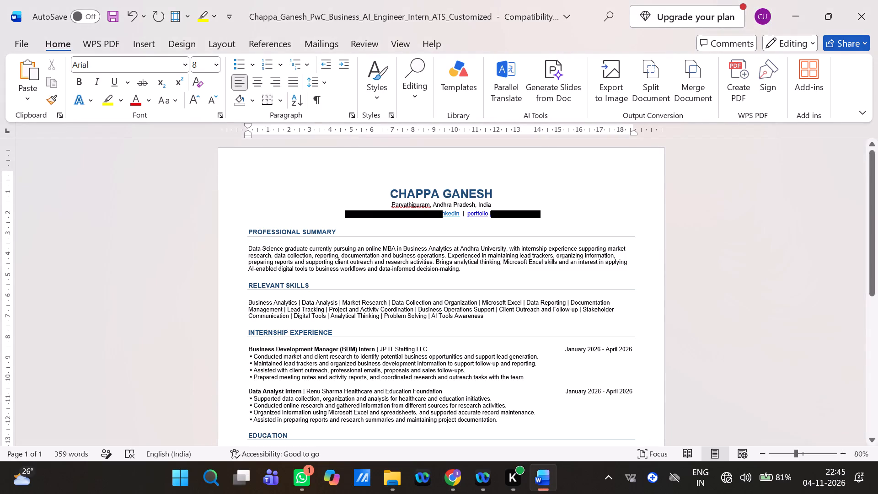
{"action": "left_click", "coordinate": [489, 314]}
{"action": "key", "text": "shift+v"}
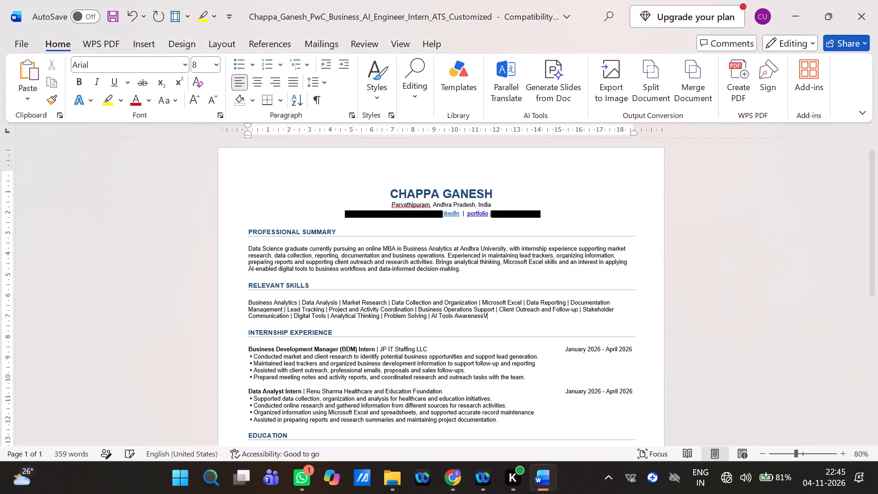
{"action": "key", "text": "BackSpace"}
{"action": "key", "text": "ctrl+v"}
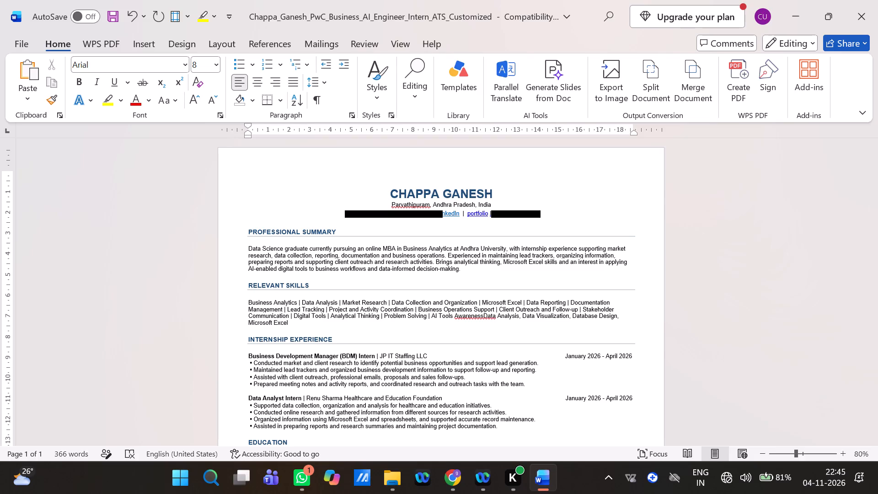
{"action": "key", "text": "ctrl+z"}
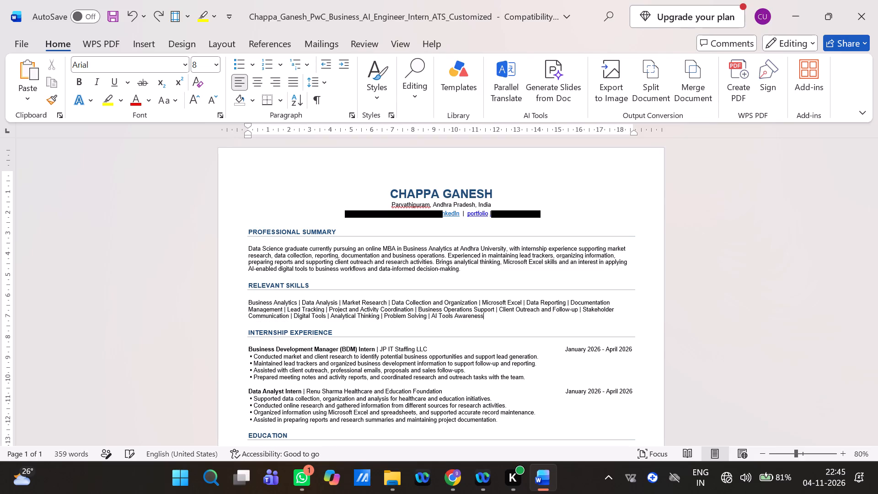
Paste the copied simulation skills before "Market Research" in Relevant Skills and separate them from it with a comma and space.
{"action": "left_click", "coordinate": [342, 302]}
{"action": "key", "text": "ctrl+v"}
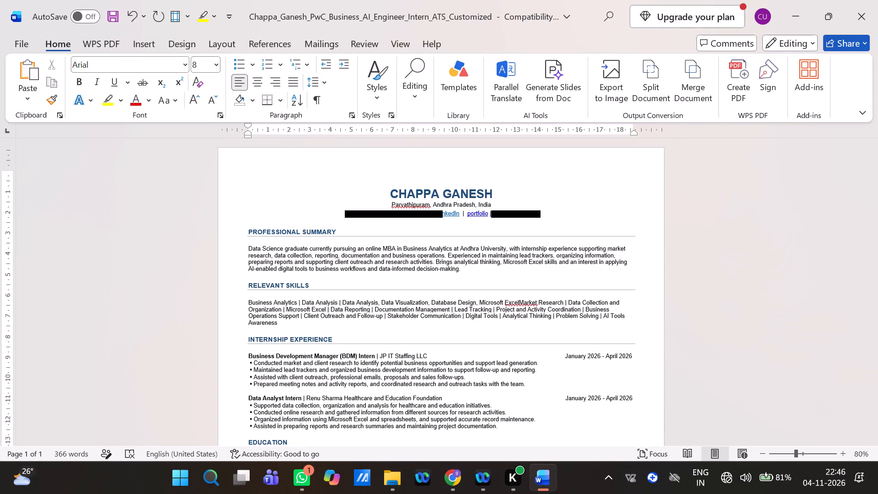
{"action": "type", "text": ","}
{"action": "key", "text": "space"}
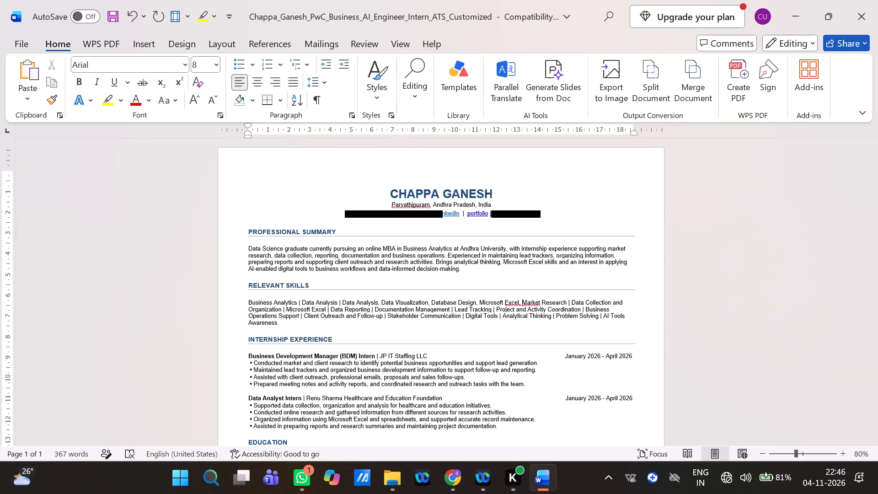
Replace the vertical bar between Business Analytics and Data Analysis in Relevant Skills with a comma.
{"action": "left_click", "coordinate": [302, 303]}
{"action": "key", "text": "BackSpace"}
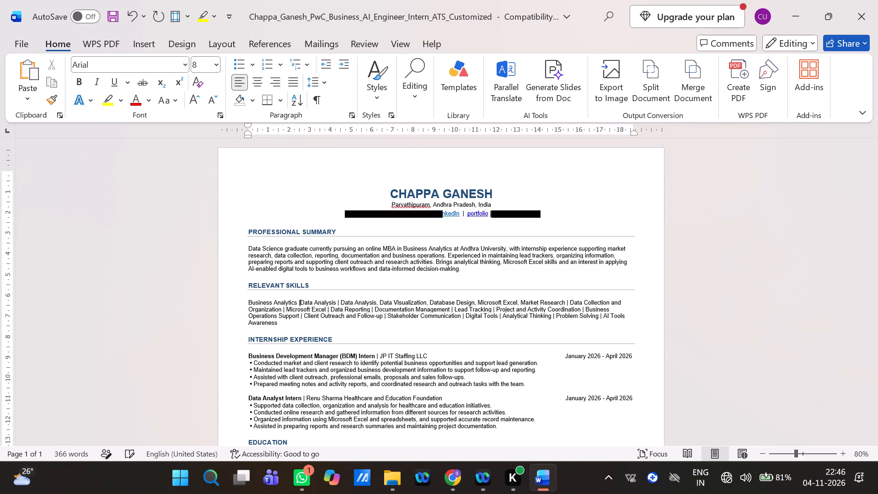
{"action": "key", "text": "BackSpace"}
{"action": "key", "text": "BackSpace"}
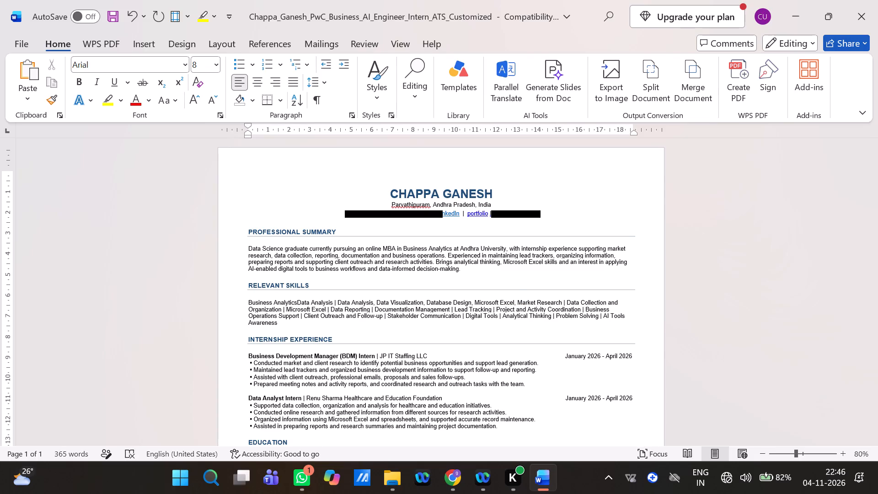
{"action": "type", "text": ","}
{"action": "key", "text": "space"}
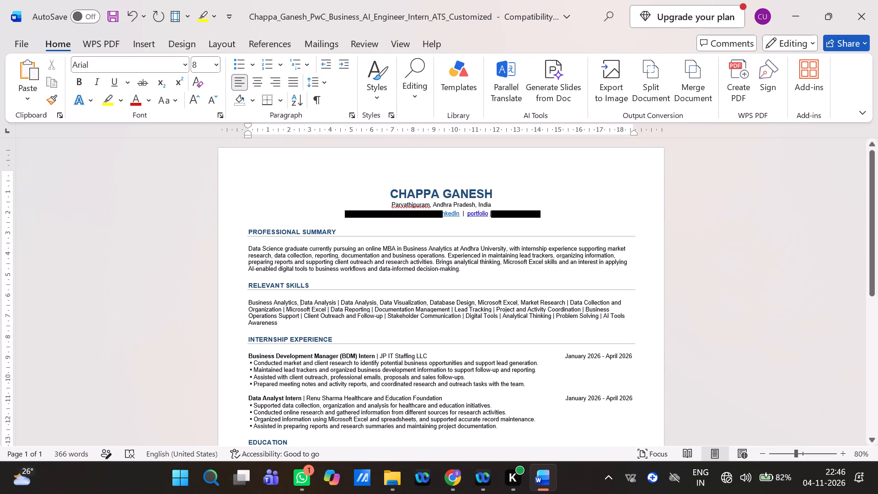
Delete the original "Data Analysis |" entry that duplicates the first pasted skill in Relevant Skills.
{"action": "left_click", "coordinate": [341, 301]}
{"action": "key", "text": "BackSpace"}
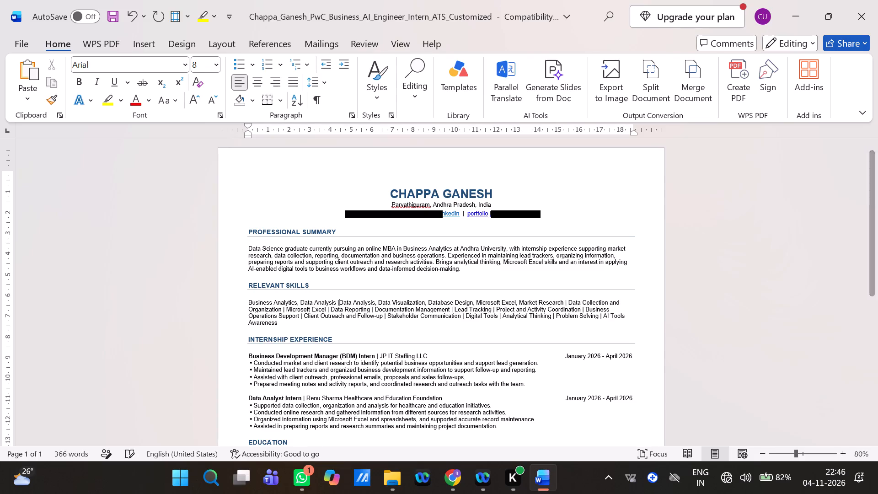
{"action": "key", "text": "BackSpace"}
{"action": "key", "text": "BackSpace"}
{"action": "key", "text": "BackSpace"}
{"action": "key", "text": "BackSpace"}
{"action": "key", "text": "BackSpace"}
{"action": "key", "text": "BackSpace"}
{"action": "key", "text": "BackSpace"}
{"action": "key", "text": "BackSpace"}
{"action": "key", "text": "BackSpace"}
{"action": "key", "text": "BackSpace"}
{"action": "key", "text": "BackSpace"}
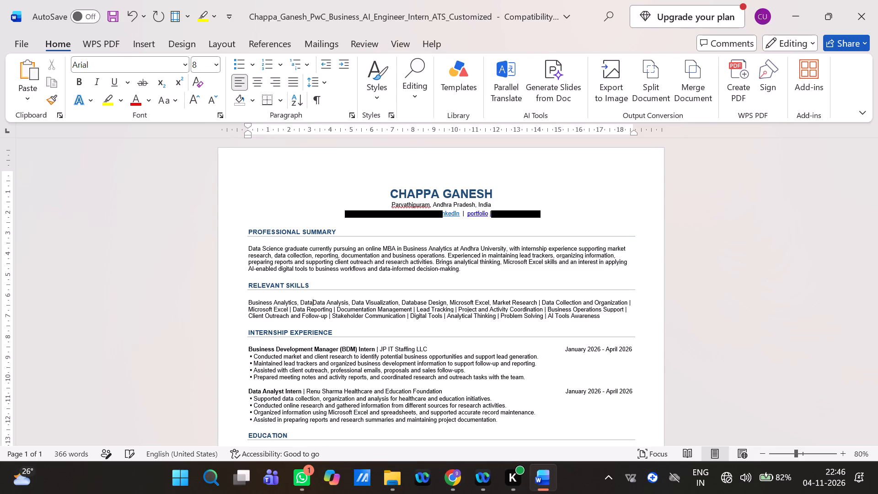
{"action": "key", "text": "BackSpace"}
{"action": "key", "text": "BackSpace"}
{"action": "key", "text": "BackSpace"}
{"action": "key", "text": "BackSpace"}
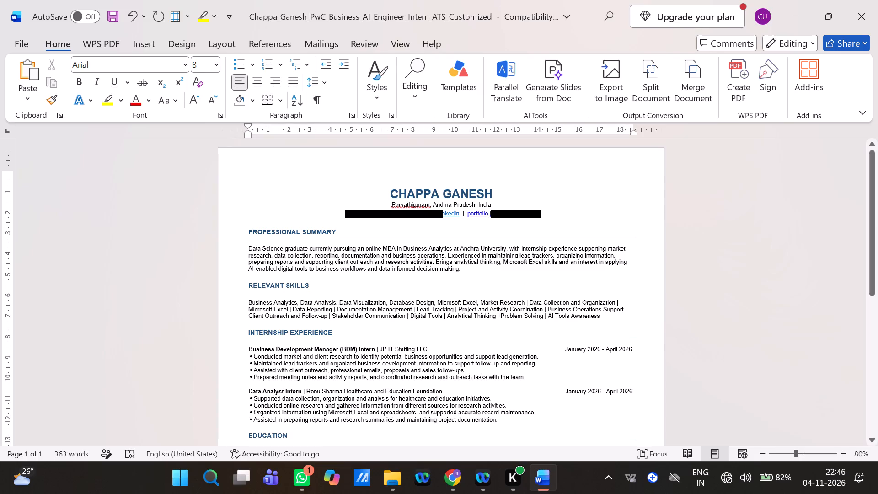
Replace the vertical bar between Market Research and Data Collection and Organization with a comma.
{"action": "left_click", "coordinate": [527, 303]}
{"action": "key", "text": "Right"}
{"action": "key", "text": "BackSpace"}
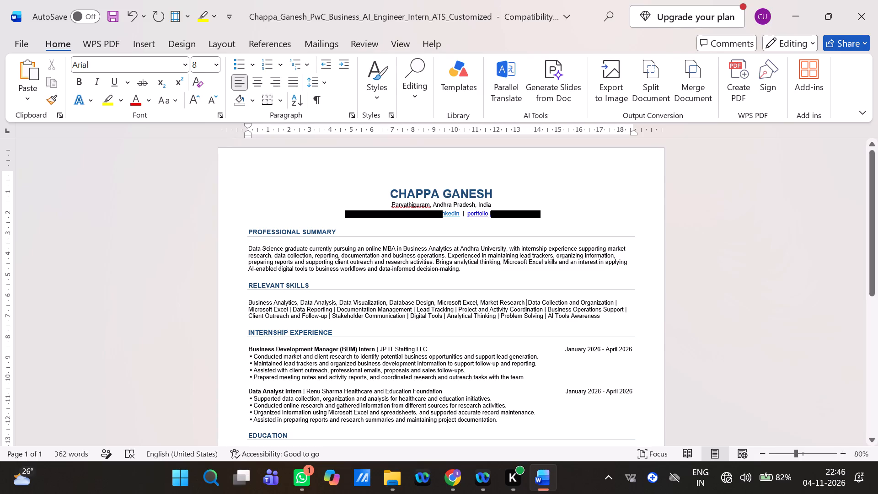
{"action": "key", "text": "BackSpace"}
{"action": "key", "text": "comma"}
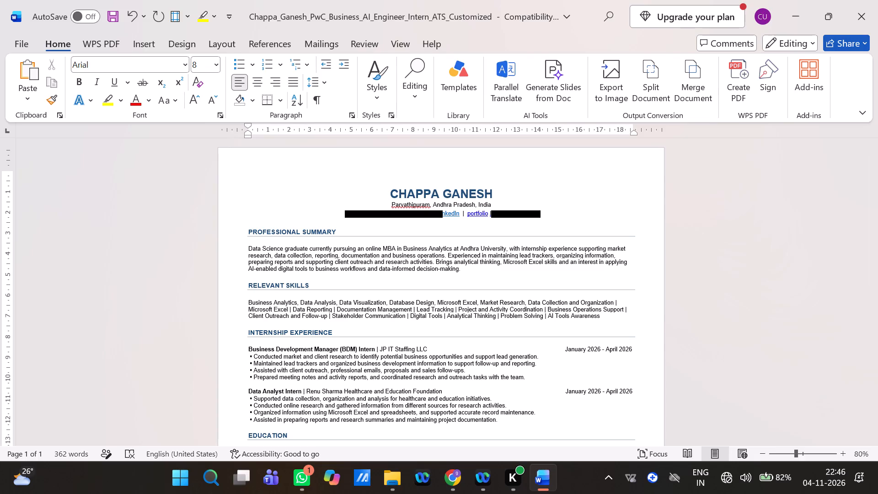
Remove the duplicate Microsoft Excel entry after Data Collection and Organization, leaving a comma before Data Reporting.
{"action": "left_click", "coordinate": [618, 301]}
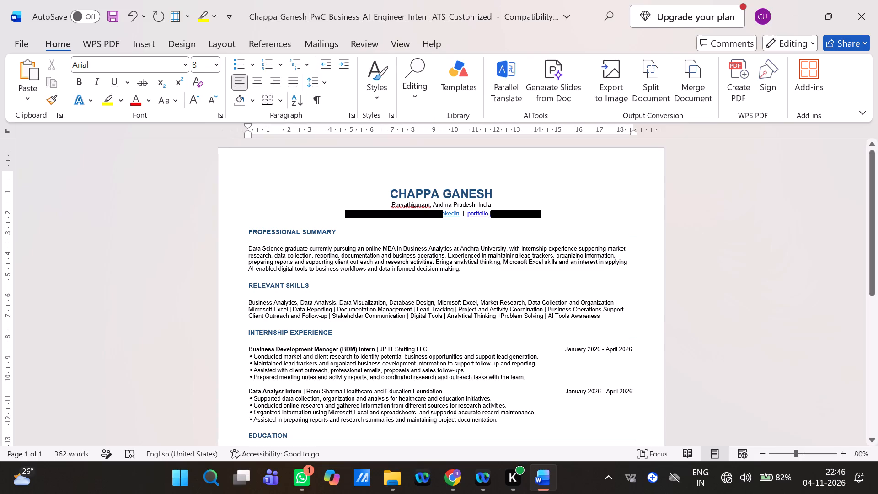
{"action": "key", "text": "Left"}
{"action": "key", "text": "BackSpace"}
{"action": "left_click", "coordinate": [289, 309]}
{"action": "key", "text": "Right"}
{"action": "key", "text": "BackSpace"}
{"action": "key", "text": "BackSpace"}
{"action": "key", "text": "BackSpace"}
{"action": "key", "text": "BackSpace"}
{"action": "key", "text": "BackSpace"}
{"action": "key", "text": "BackSpace"}
{"action": "key", "text": "BackSpace"}
{"action": "key", "text": "BackSpace"}
{"action": "key", "text": "BackSpace"}
{"action": "key", "text": "BackSpace"}
{"action": "key", "text": "BackSpace"}
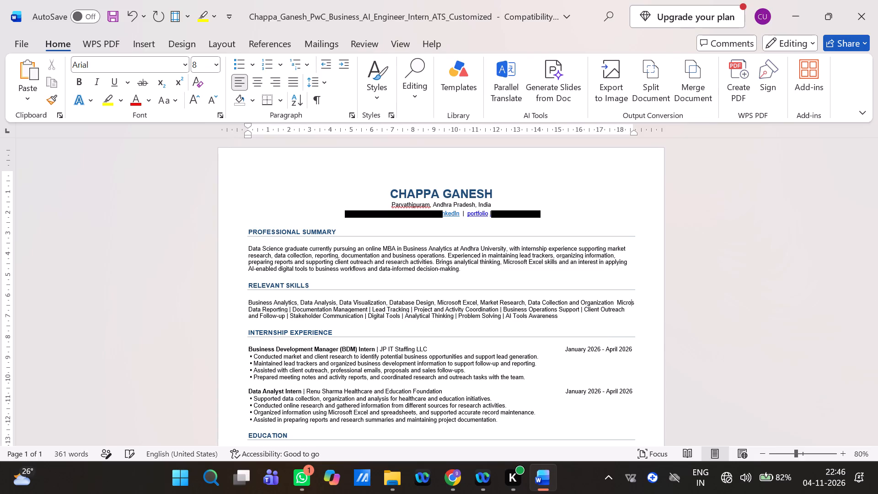
{"action": "key", "text": "BackSpace"}
{"action": "key", "text": "BackSpace"}
{"action": "key", "text": "BackSpace"}
{"action": "key", "text": "BackSpace"}
{"action": "key", "text": "BackSpace"}
{"action": "key", "text": "BackSpace"}
{"action": "key", "text": "BackSpace"}
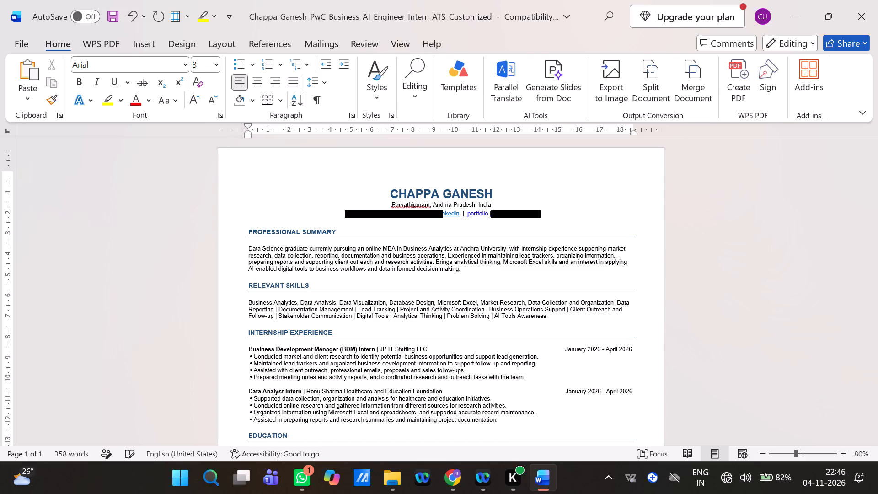
{"action": "key", "text": "BackSpace"}
{"action": "type", "text": ","}
{"action": "key", "text": "space"}
{"action": "key", "text": "BackSpace"}
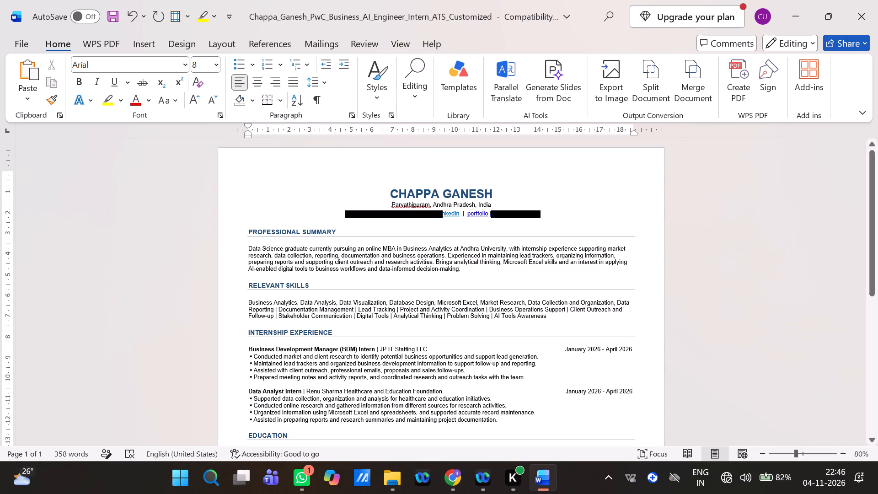
Replace the vertical bars after Data Reporting, Documentation Management and Lead Tracking with commas.
{"action": "left_click", "coordinate": [278, 309]}
{"action": "key", "text": "BackSpace"}
{"action": "key", "text": "BackSpace"}
{"action": "key", "text": "BackSpace"}
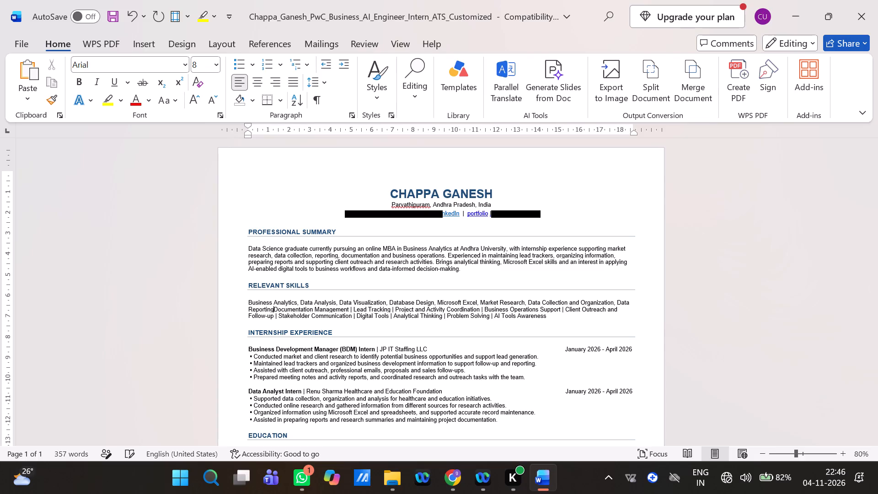
{"action": "type", "text": ","}
{"action": "key", "text": "space"}
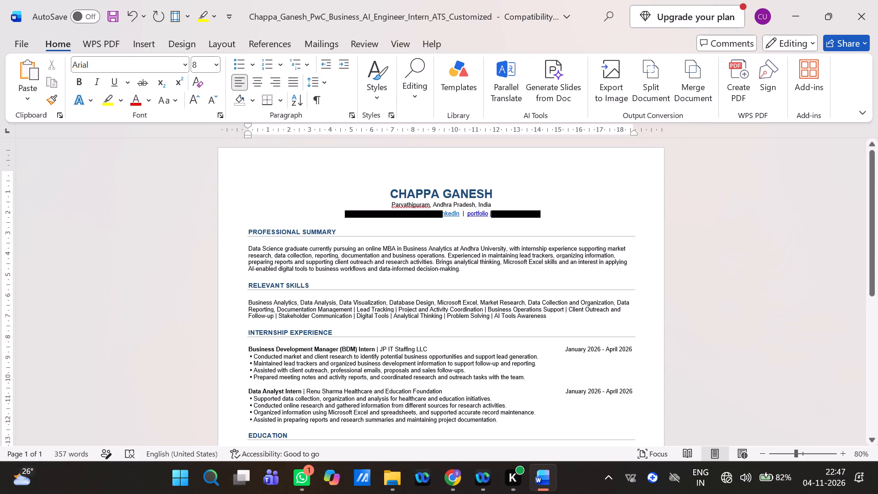
{"action": "left_click", "coordinate": [355, 308]}
{"action": "key", "text": "BackSpace"}
{"action": "key", "text": "BackSpace"}
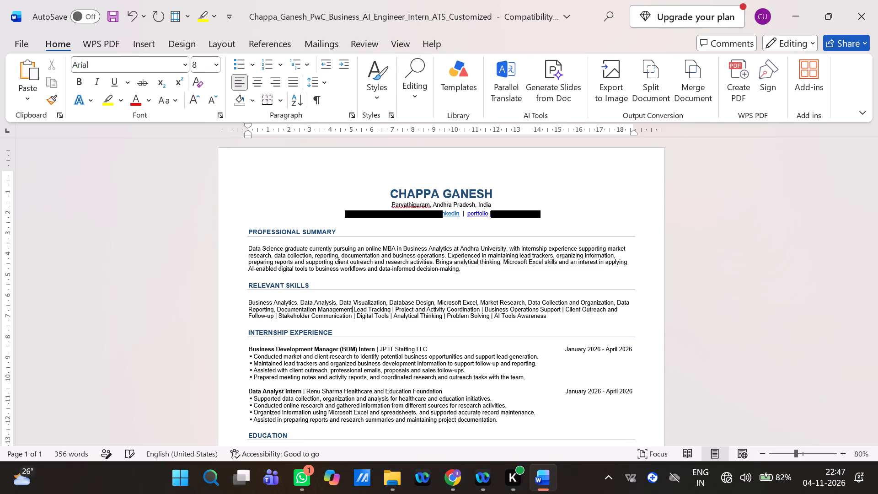
{"action": "key", "text": "comma"}
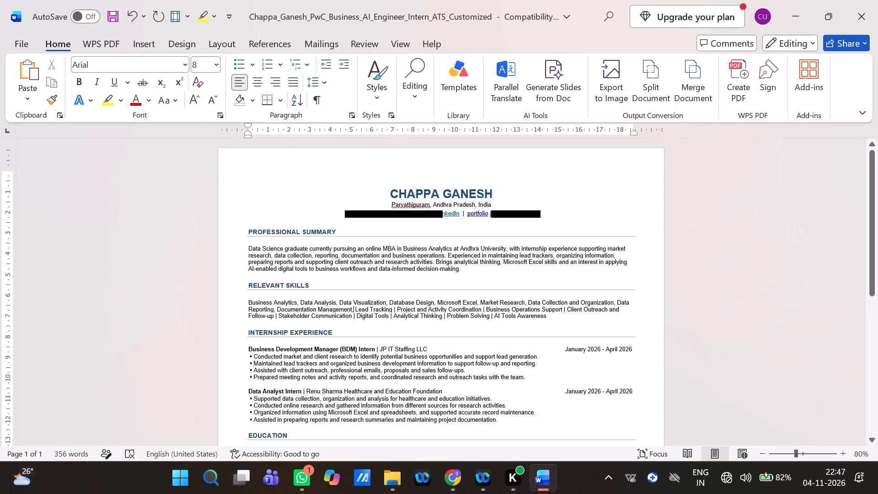
{"action": "left_click", "coordinate": [394, 308]}
{"action": "key", "text": "Right"}
{"action": "key", "text": "BackSpace"}
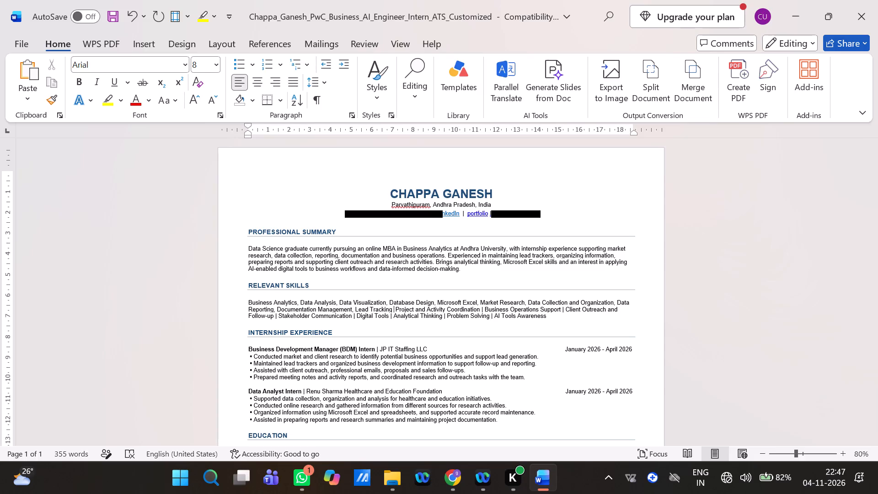
{"action": "key", "text": "BackSpace"}
{"action": "key", "text": "comma"}
Replace the vertical bar between Project and Activity Coordination and Business Operations Support with a comma.
{"action": "key", "text": "Right"}
{"action": "key", "text": "Right"}
{"action": "key", "text": "Right"}
{"action": "key", "text": "Right"}
{"action": "key", "text": "Right"}
{"action": "key", "text": "Right"}
{"action": "key", "text": "Right"}
{"action": "key", "text": "Right"}
{"action": "key", "text": "Right"}
{"action": "key", "text": "Right"}
{"action": "key", "text": "Right"}
{"action": "key", "text": "Right"}
{"action": "key", "text": "Right"}
{"action": "key", "text": "Right"}
{"action": "key", "text": "Right"}
{"action": "key", "text": "Right"}
{"action": "key", "text": "Right"}
{"action": "key", "text": "Right"}
{"action": "key", "text": "Right"}
{"action": "key", "text": "Right"}
{"action": "key", "text": "Right"}
{"action": "key", "text": "Left"}
{"action": "key", "text": "BackSpace"}
{"action": "key", "text": "BackSpace"}
{"action": "key", "text": "BackSpace"}
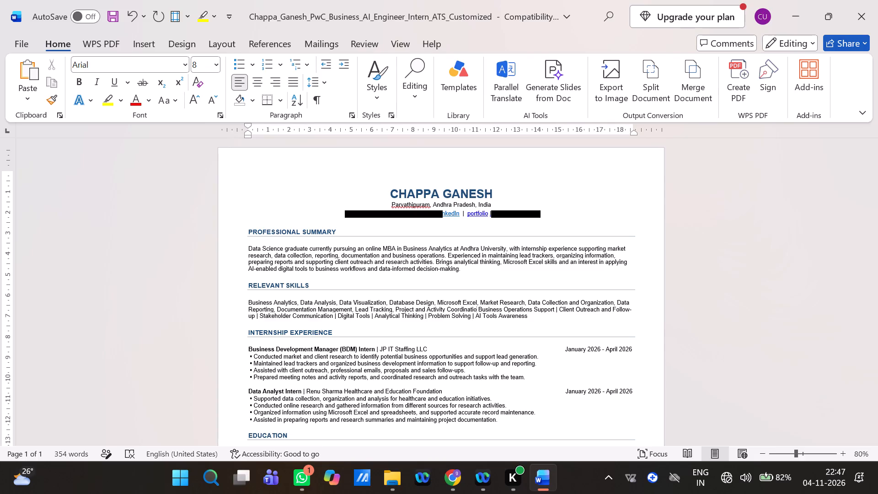
{"action": "key", "text": "ctrl+z"}
{"action": "key", "text": "comma"}
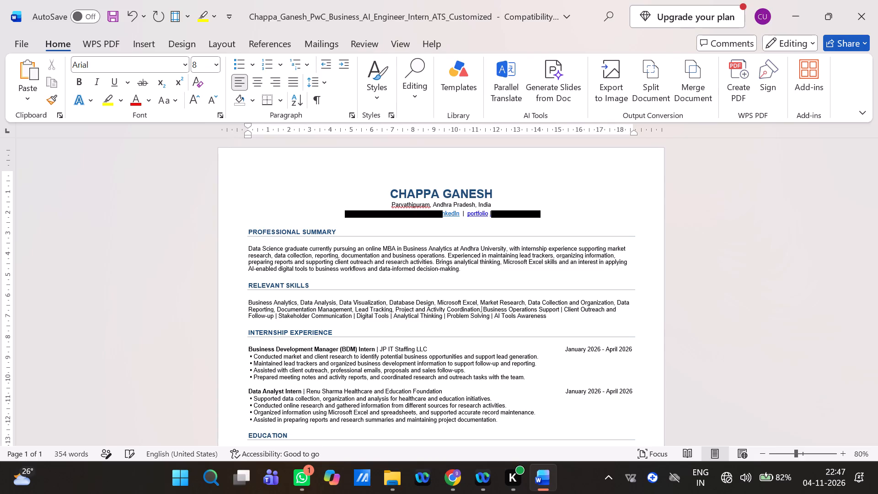
Replace the vertical bar between Business Operations Support and Client Outreach and Follow-up with a comma.
{"action": "key", "text": "Right"}
{"action": "key", "text": "Right"}
{"action": "key", "text": "Right"}
{"action": "key", "text": "Right"}
{"action": "key", "text": "Right"}
{"action": "key", "text": "Right"}
{"action": "key", "text": "Right"}
{"action": "key", "text": "Right"}
{"action": "key", "text": "Right"}
{"action": "key", "text": "Right"}
{"action": "key", "text": "Right"}
{"action": "key", "text": "Right"}
{"action": "key", "text": "Right"}
{"action": "key", "text": "Right"}
{"action": "key", "text": "Right"}
{"action": "key", "text": "Right"}
{"action": "key", "text": "Right"}
{"action": "key", "text": "Right"}
{"action": "key", "text": "Right"}
{"action": "key", "text": "Right"}
{"action": "key", "text": "Right"}
{"action": "key", "text": "Right"}
{"action": "key", "text": "Right"}
{"action": "key", "text": "Right"}
{"action": "key", "text": "BackSpace"}
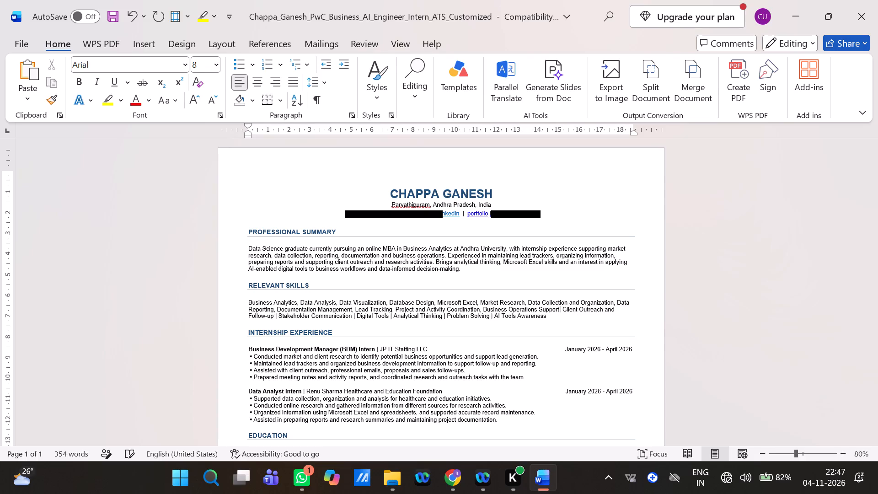
{"action": "key", "text": "BackSpace"}
{"action": "key", "text": "comma"}
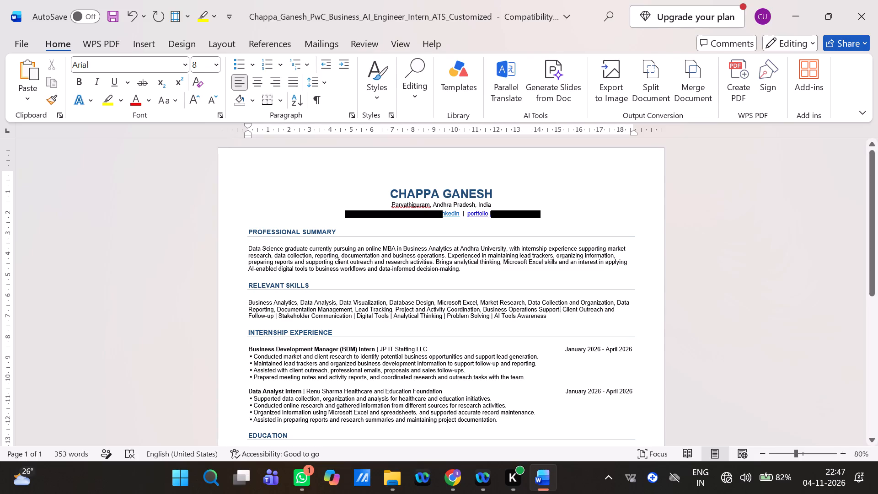
{"action": "key", "text": "Right"}
Replace the vertical bars after Client Outreach and Follow-up and after Stakeholder Communication with commas in the Relevant Skills list.
{"action": "left_click", "coordinate": [276, 317]}
{"action": "key", "text": "BackSpace"}
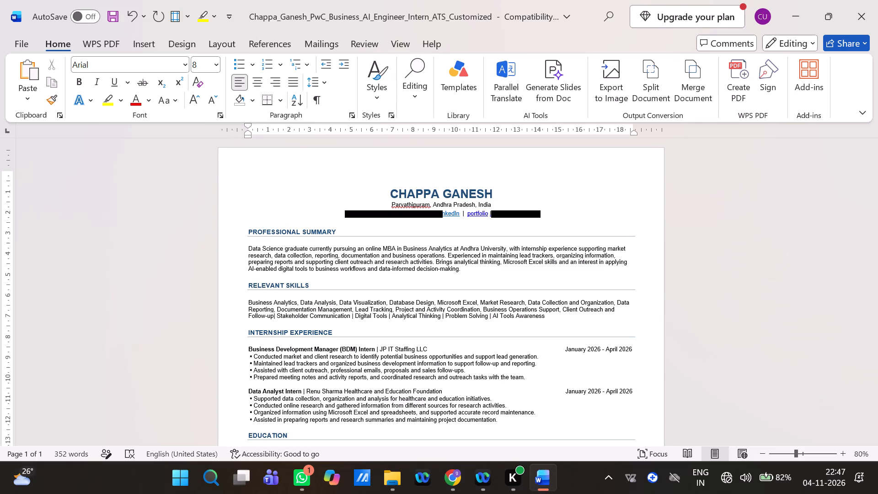
{"action": "key", "text": "Right"}
{"action": "key", "text": "BackSpace"}
{"action": "key", "text": "comma"}
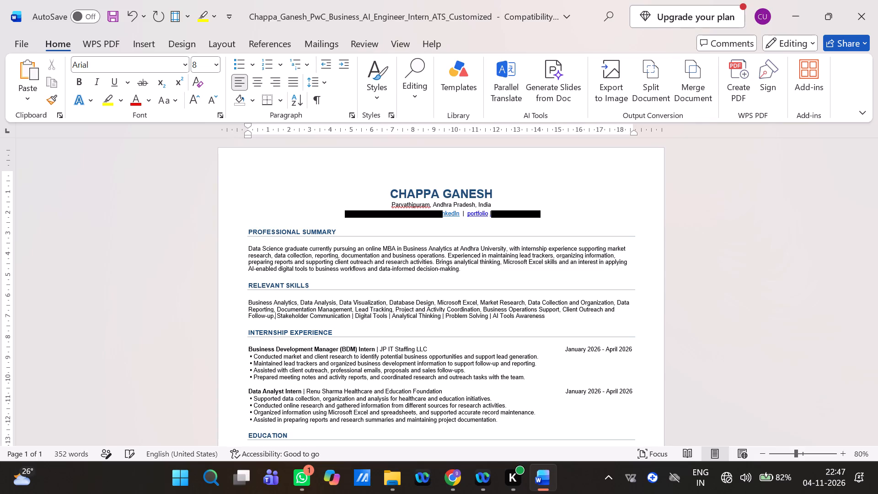
{"action": "left_click", "coordinate": [353, 315]}
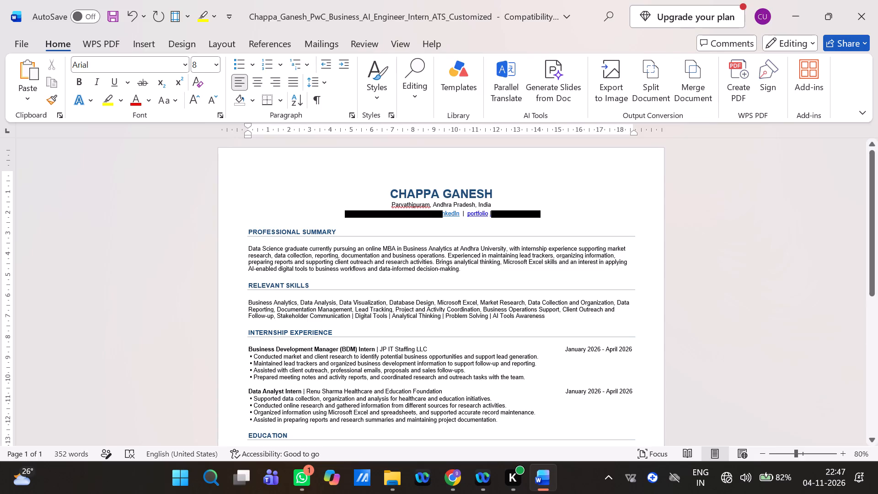
{"action": "key", "text": "Right"}
{"action": "key", "text": "backslash"}
{"action": "key", "text": "BackSpace"}
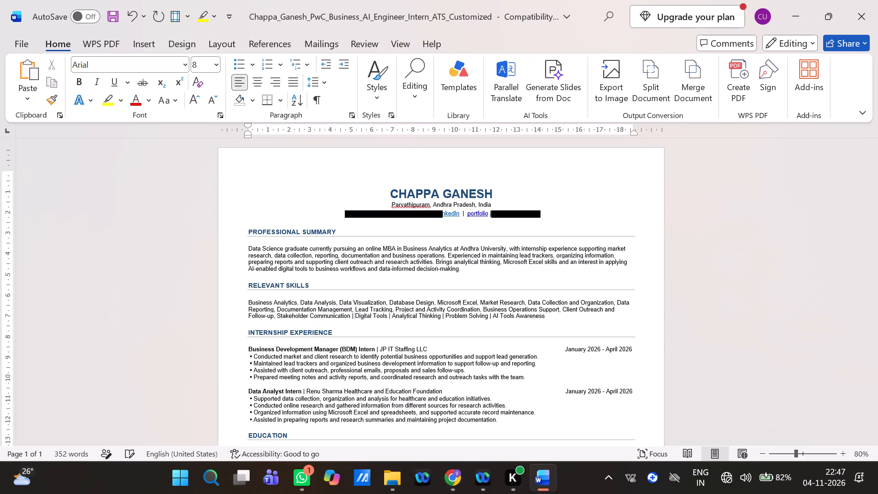
{"action": "key", "text": "BackSpace"}
{"action": "key", "text": "BackSpace"}
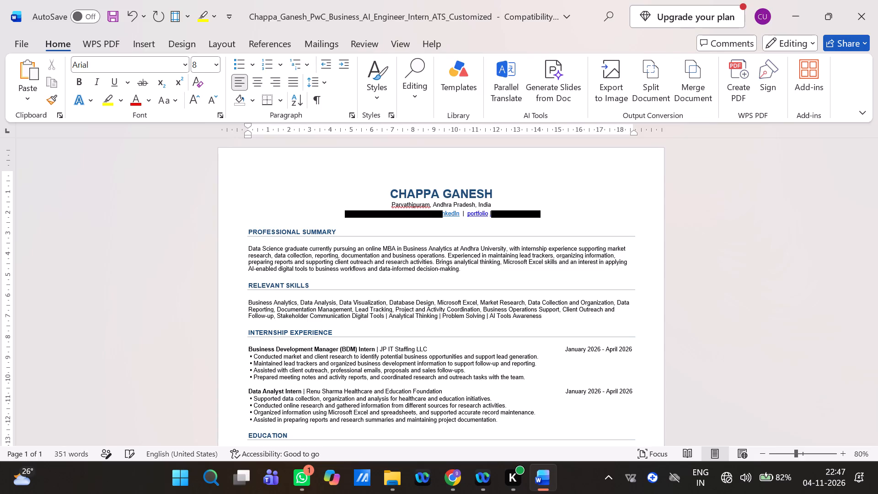
{"action": "key", "text": "comma"}
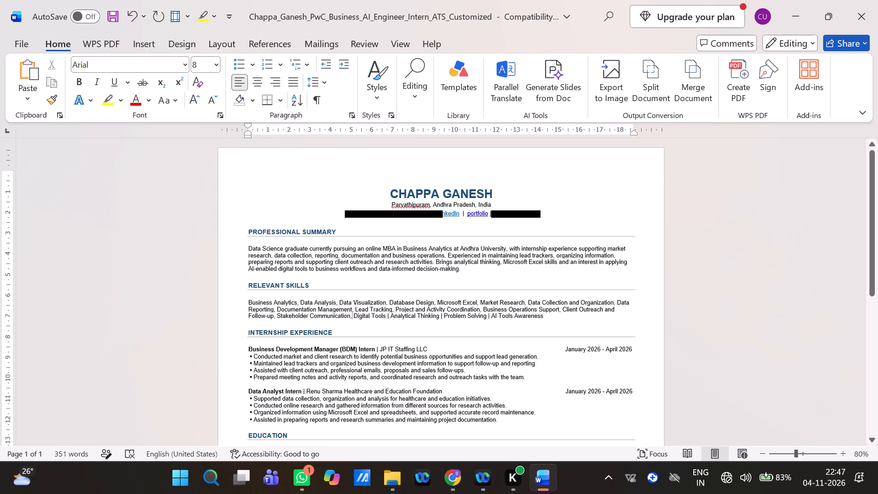
Replace the vertical bars after Digital Tools, Analytical Thinking and Problem Solving with commas in the Relevant Skills list.
{"action": "left_click", "coordinate": [388, 317]}
{"action": "key", "text": "Right"}
{"action": "key", "text": "BackSpace"}
{"action": "key", "text": "BackSpace"}
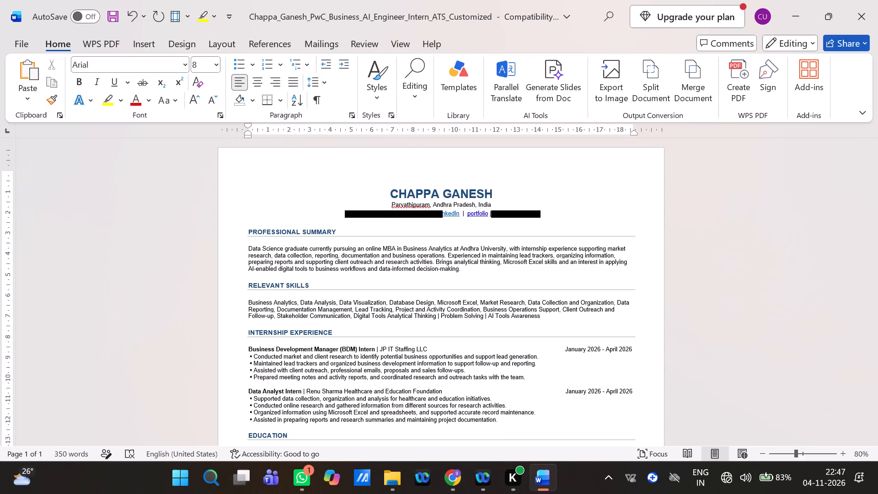
{"action": "key", "text": "comma"}
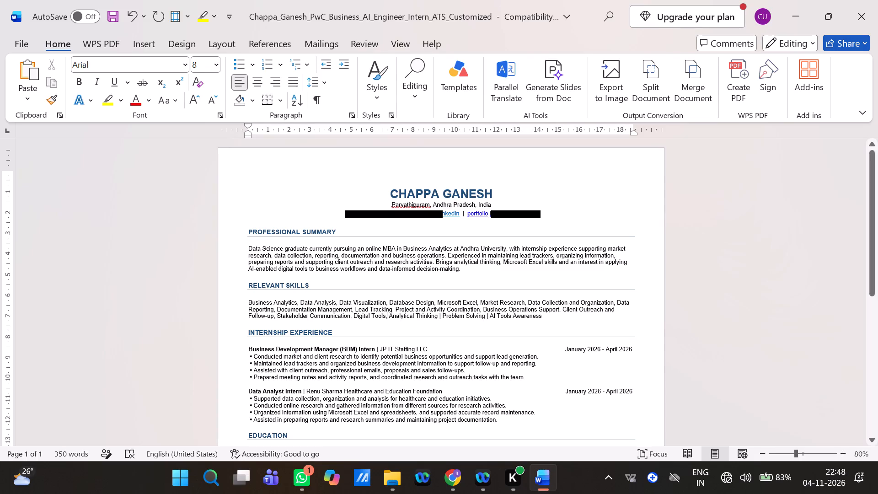
{"action": "left_click", "coordinate": [440, 315]}
{"action": "key", "text": "Right"}
{"action": "key", "text": "BackSpace"}
{"action": "key", "text": "BackSpace"}
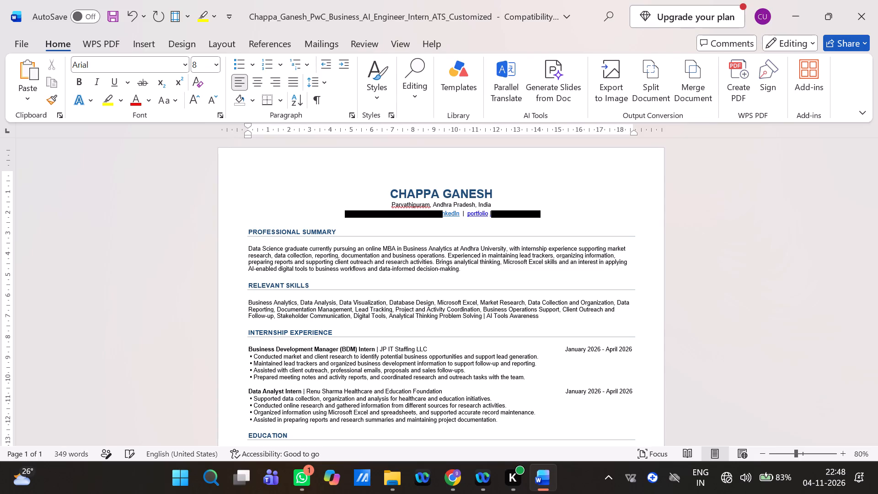
{"action": "key", "text": "comma"}
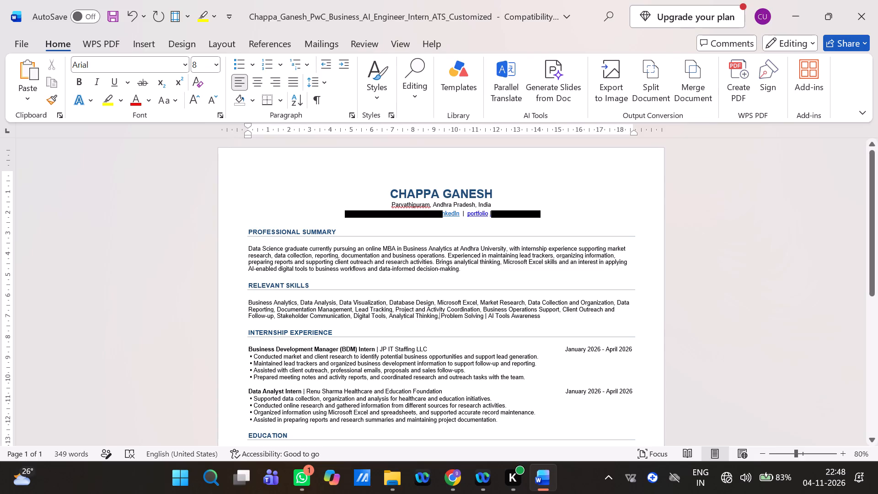
{"action": "left_click", "coordinate": [485, 316]}
{"action": "key", "text": "Right"}
{"action": "key", "text": "BackSpace"}
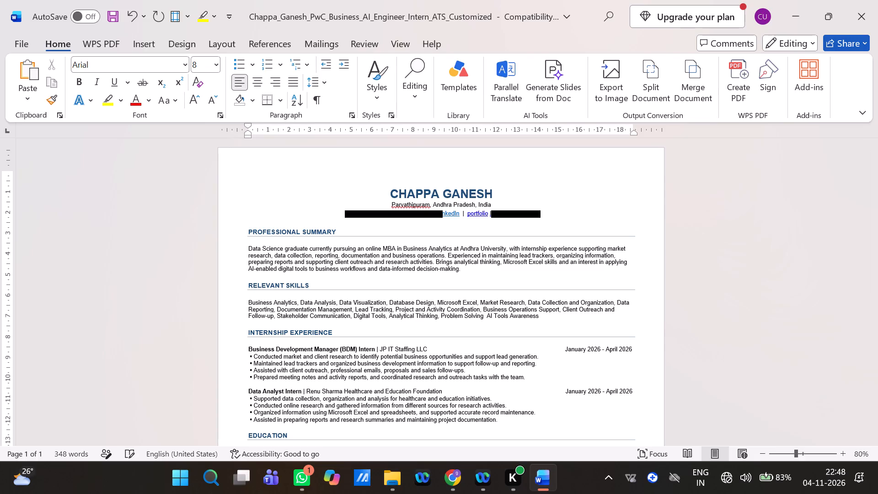
{"action": "key", "text": "BackSpace"}
{"action": "key", "text": "comma"}
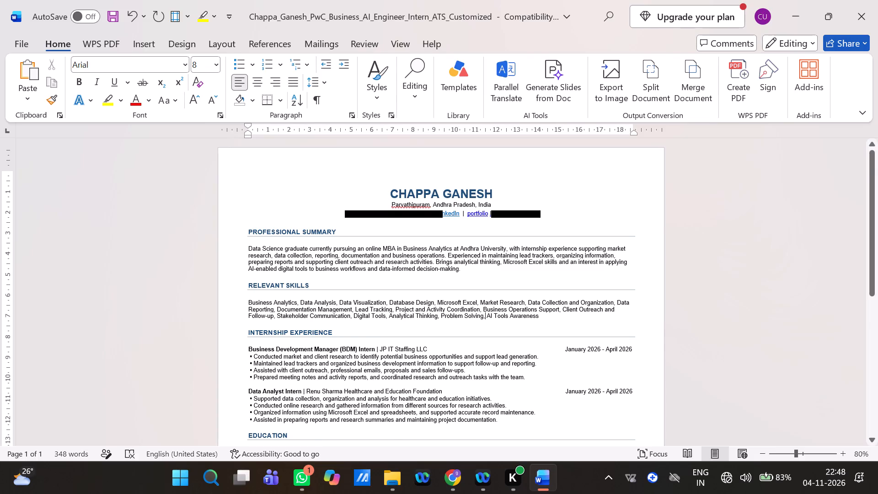
{"action": "scroll", "coordinate": [426, 354], "scroll_direction": "down", "scroll_amount": 1}
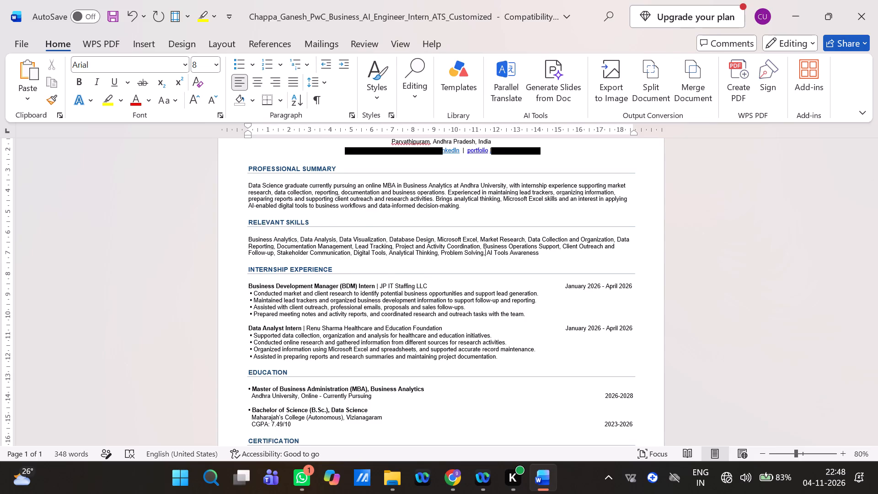
{"action": "scroll", "coordinate": [426, 354], "scroll_direction": "down", "scroll_amount": 1}
{"action": "scroll", "coordinate": [426, 354], "scroll_direction": "up", "scroll_amount": 1}
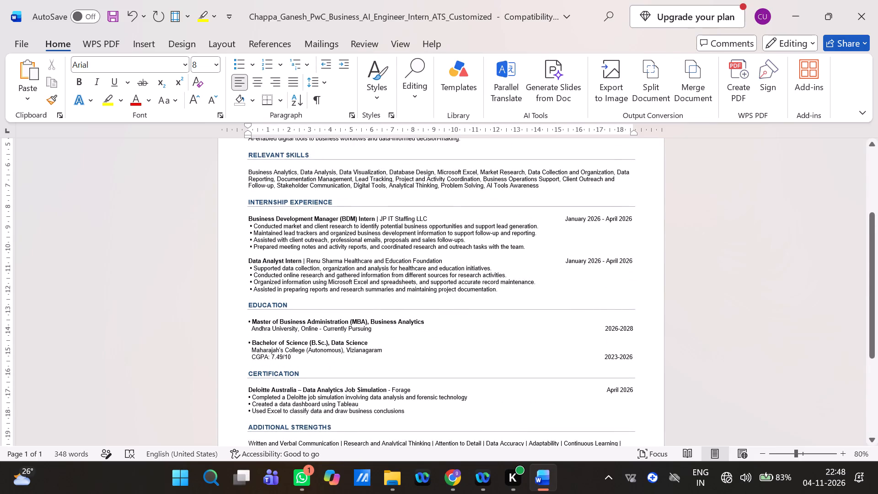
{"action": "scroll", "coordinate": [426, 354], "scroll_direction": "up", "scroll_amount": 1}
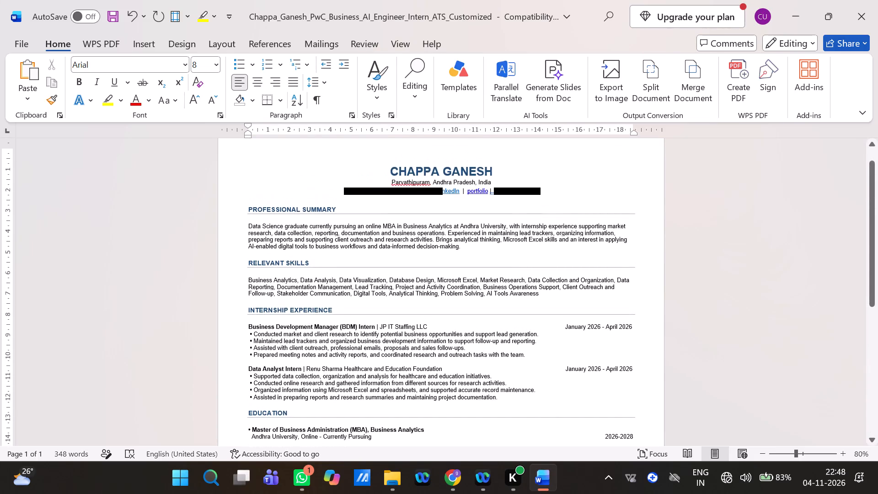
{"action": "left_click", "coordinate": [450, 478]}
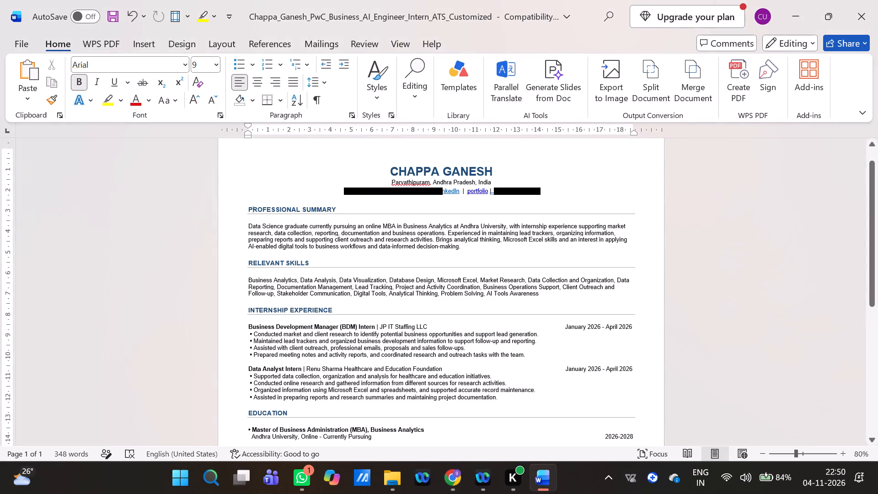
{"action": "left_click_drag", "start_coordinate": [240, 204], "coordinate": [339, 210]}
{"action": "left_click", "coordinate": [216, 62]}
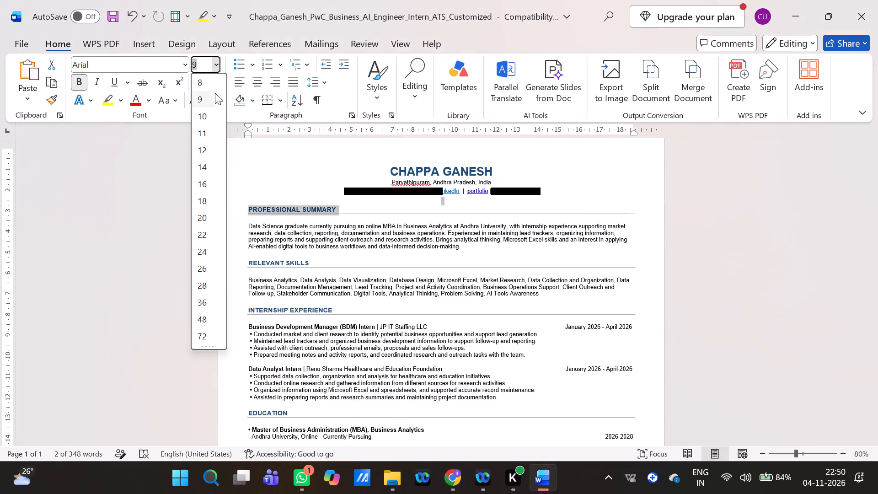
{"action": "left_click", "coordinate": [211, 113]}
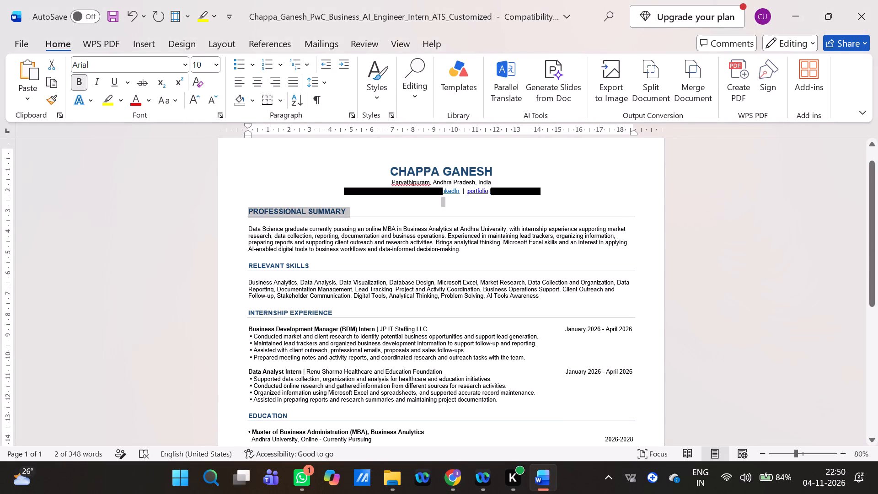
{"action": "left_click_drag", "start_coordinate": [246, 229], "coordinate": [514, 254]}
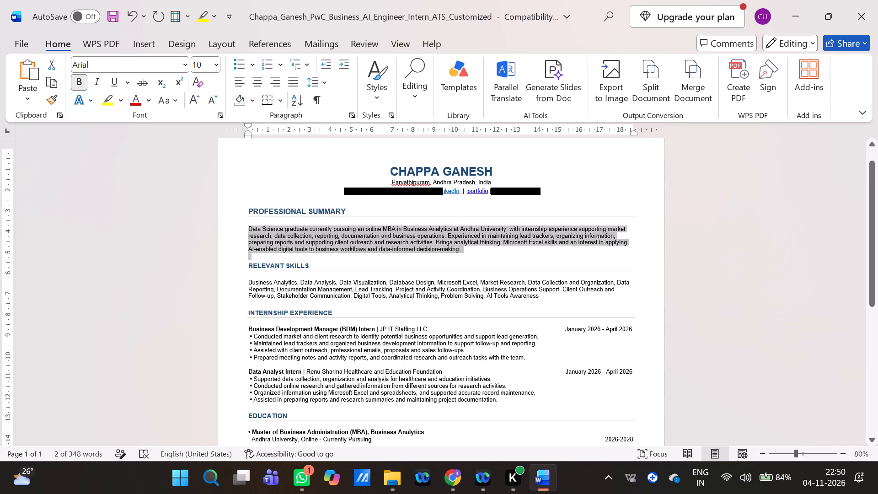
{"action": "left_click_drag", "start_coordinate": [514, 254], "coordinate": [515, 254]}
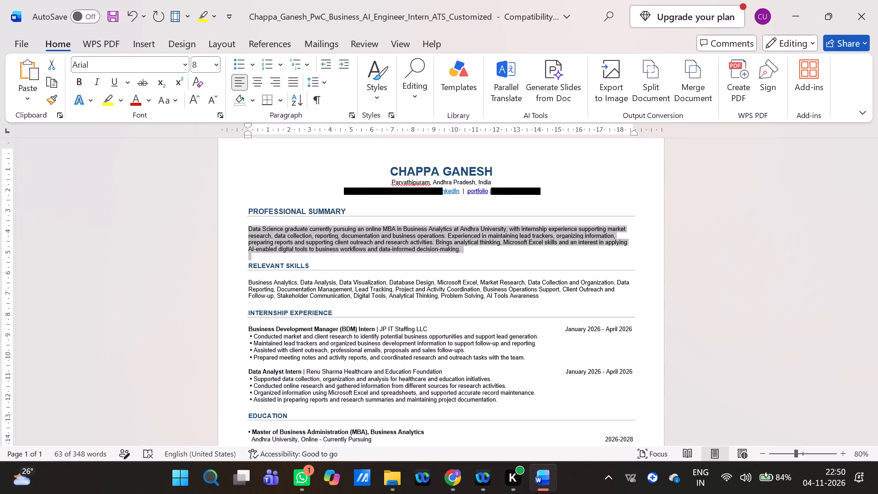
{"action": "left_click", "coordinate": [210, 63]}
{"action": "key", "text": "9"}
{"action": "key", "text": "Return"}
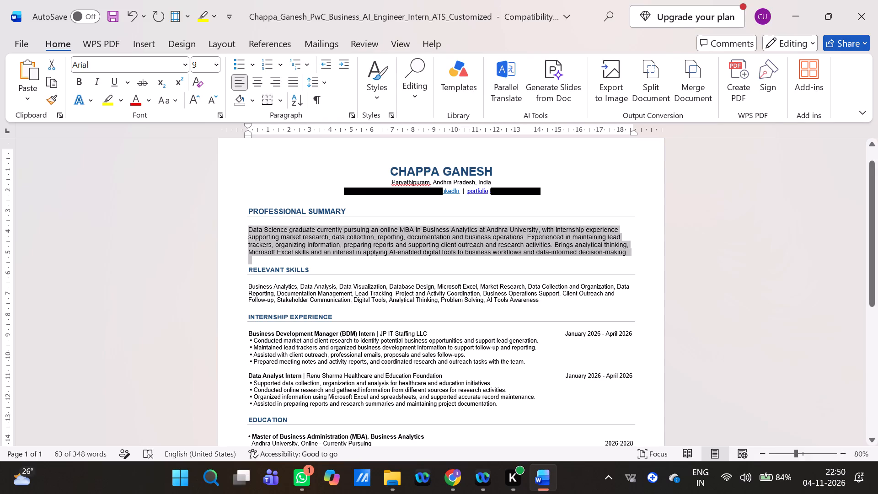
Set the Relevant Skills heading to 10 pt and the skills list beneath it to 9 pt.
{"action": "left_click_drag", "start_coordinate": [246, 268], "coordinate": [312, 268]}
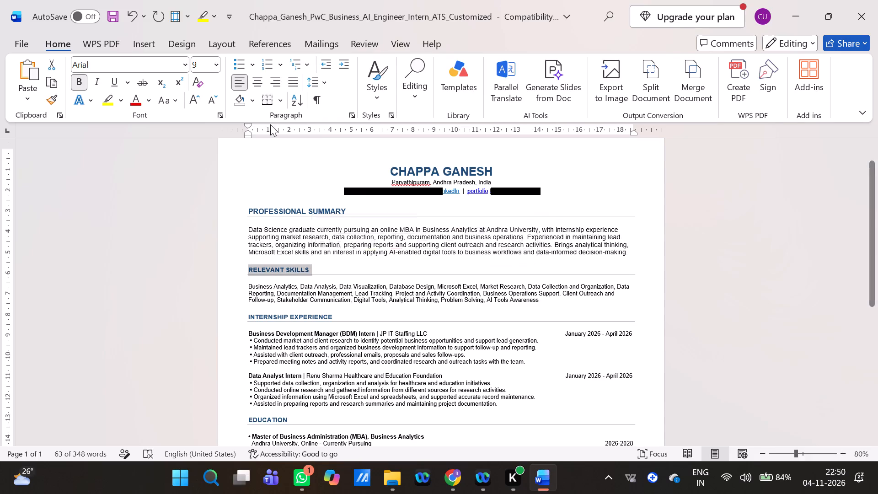
{"action": "left_click", "coordinate": [213, 65]}
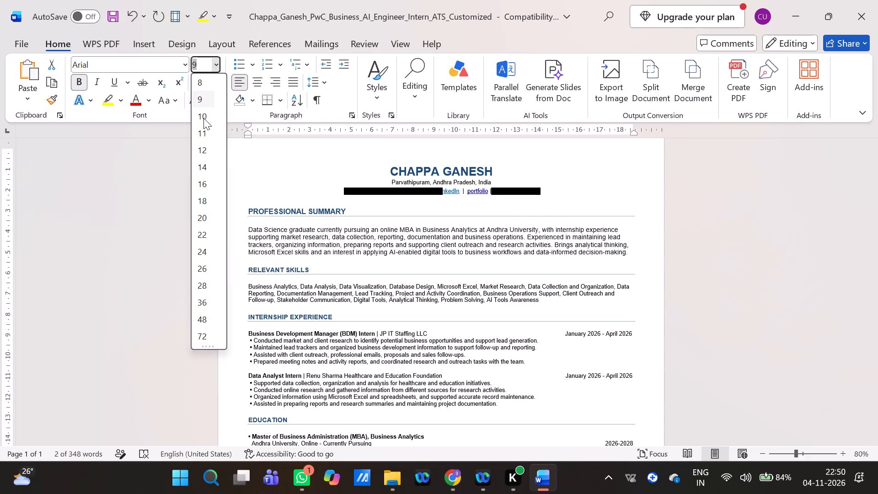
{"action": "left_click", "coordinate": [203, 118]}
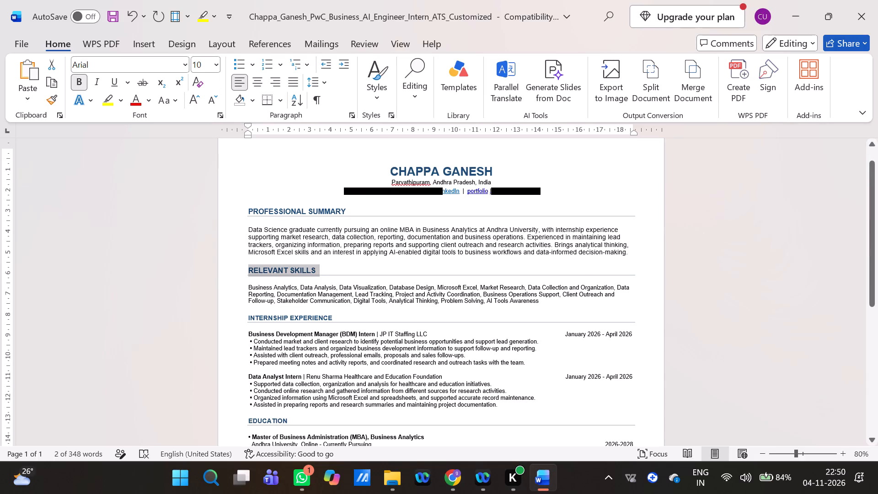
{"action": "left_click_drag", "start_coordinate": [245, 282], "coordinate": [584, 302]}
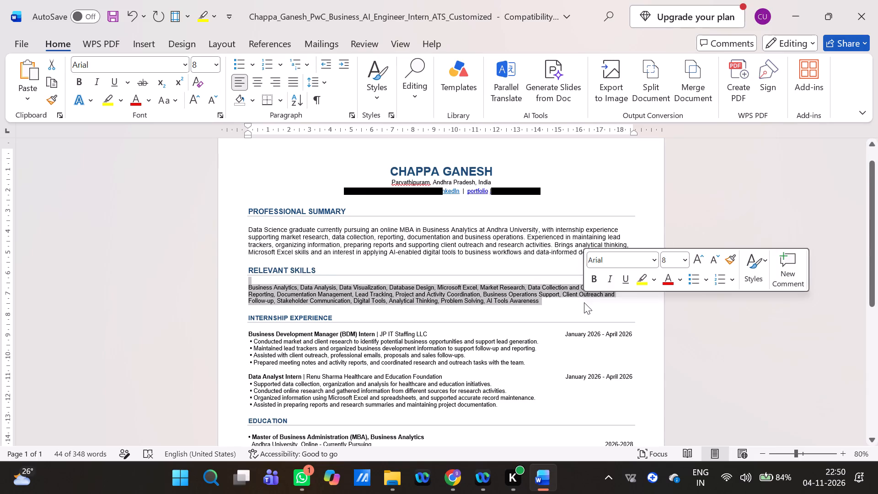
{"action": "left_click", "coordinate": [215, 67]}
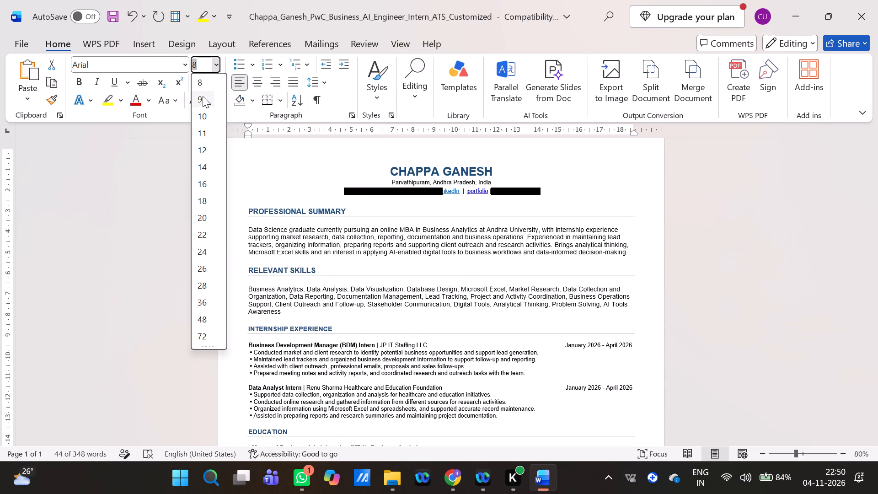
{"action": "left_click", "coordinate": [203, 96]}
Set the Internship Experience heading to 10 pt and both internship entries with their bullets to 9 pt.
{"action": "scroll", "coordinate": [334, 275], "scroll_direction": "down", "scroll_amount": 1}
{"action": "scroll", "coordinate": [334, 275], "scroll_direction": "up", "scroll_amount": 1}
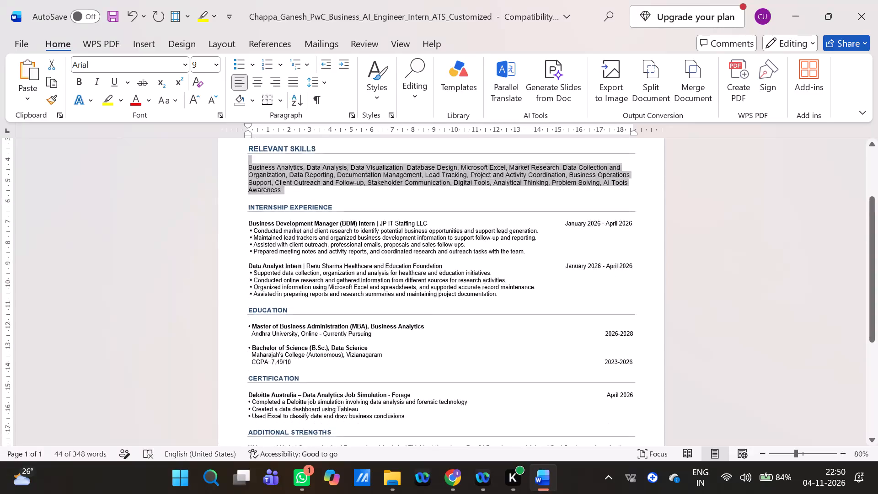
{"action": "scroll", "coordinate": [334, 275], "scroll_direction": "up", "scroll_amount": 1}
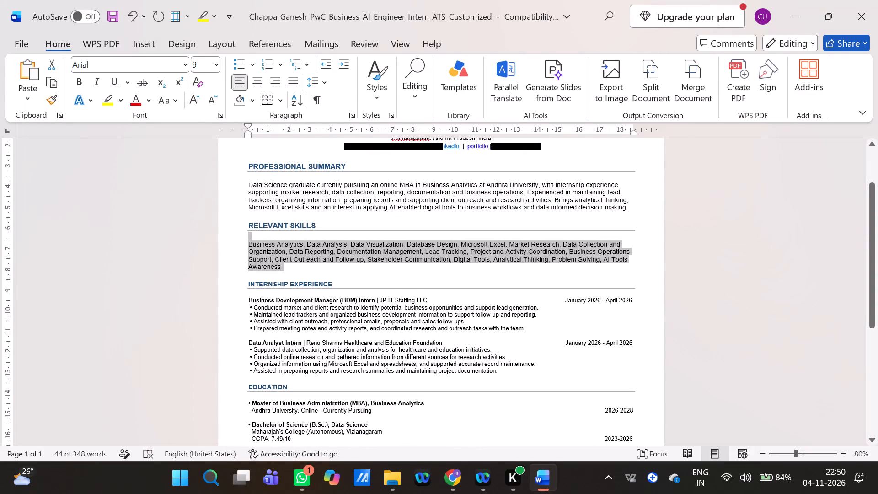
{"action": "left_click_drag", "start_coordinate": [243, 279], "coordinate": [324, 281]}
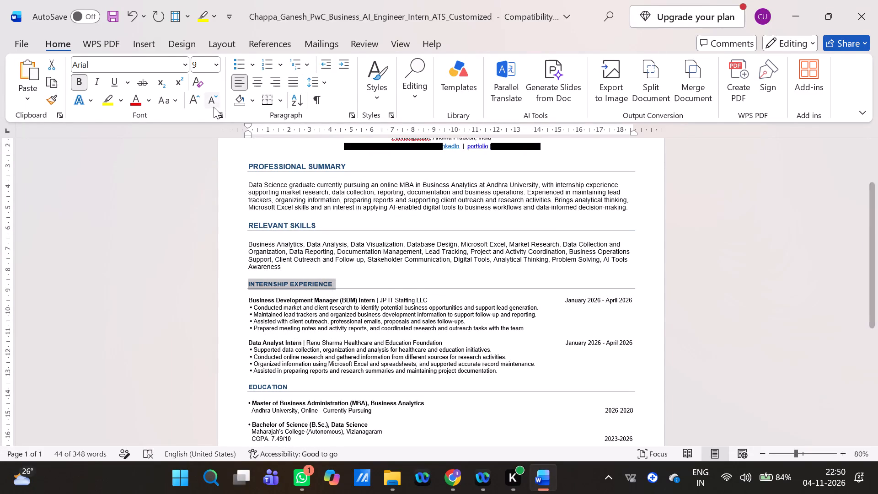
{"action": "left_click", "coordinate": [214, 64]}
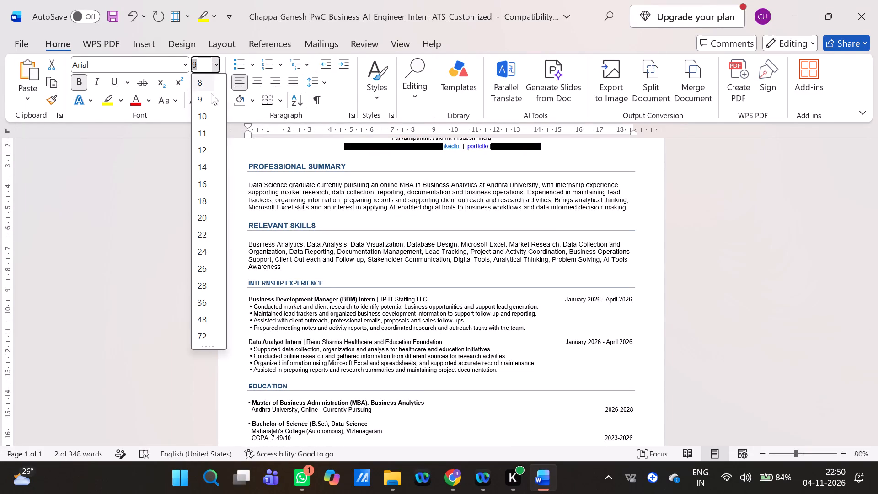
{"action": "left_click", "coordinate": [208, 116]}
{"action": "scroll", "coordinate": [288, 215], "scroll_direction": "down", "scroll_amount": 1}
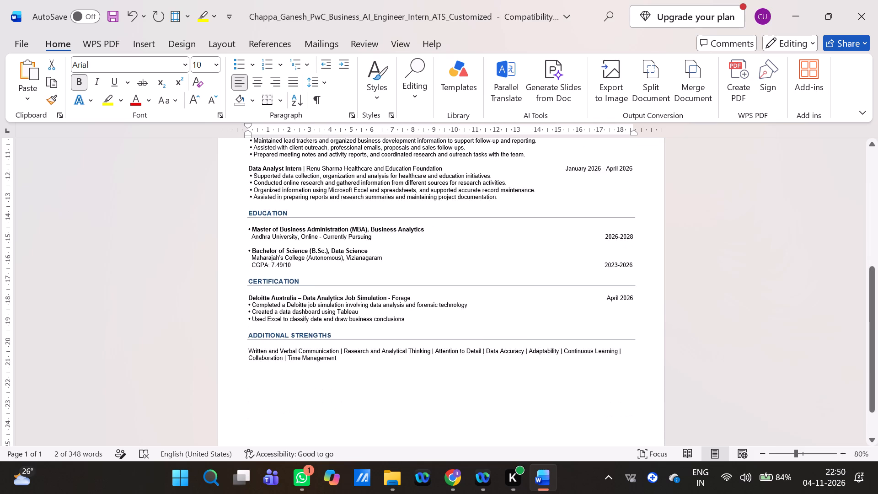
{"action": "scroll", "coordinate": [281, 210], "scroll_direction": "up", "scroll_amount": 1}
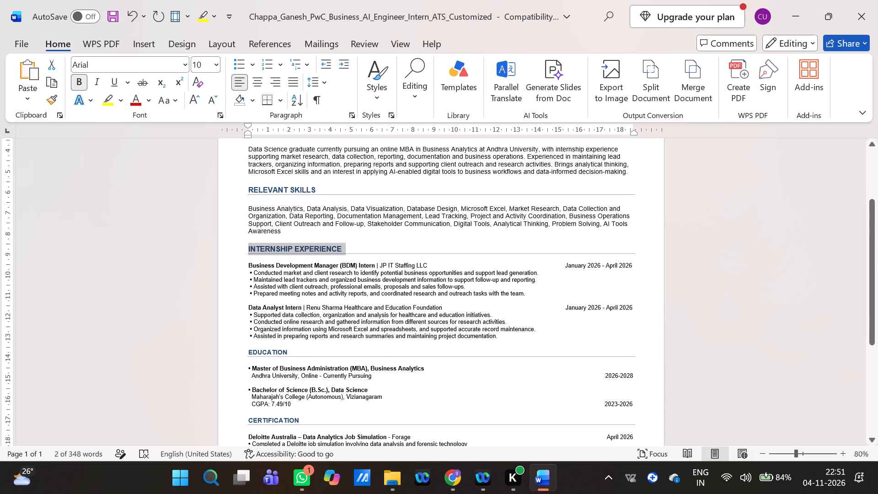
{"action": "left_click_drag", "start_coordinate": [242, 262], "coordinate": [420, 323]}
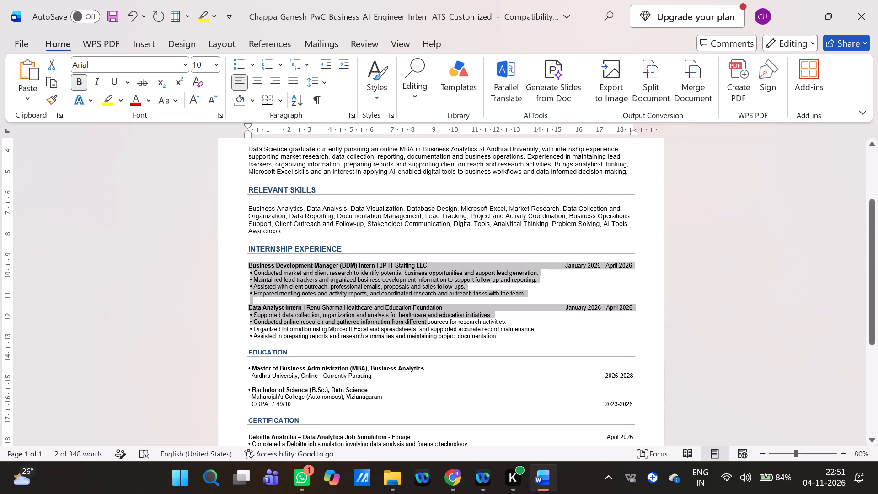
{"action": "left_click_drag", "start_coordinate": [420, 323], "coordinate": [536, 341]}
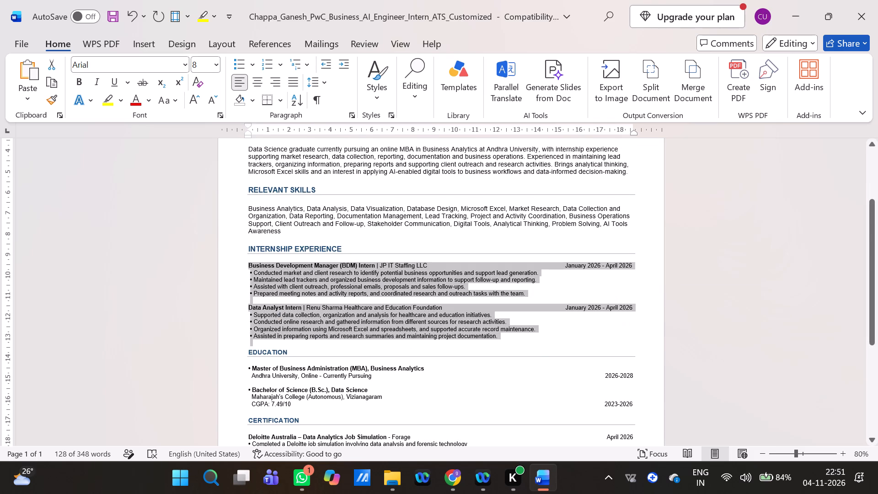
{"action": "left_click", "coordinate": [203, 64]}
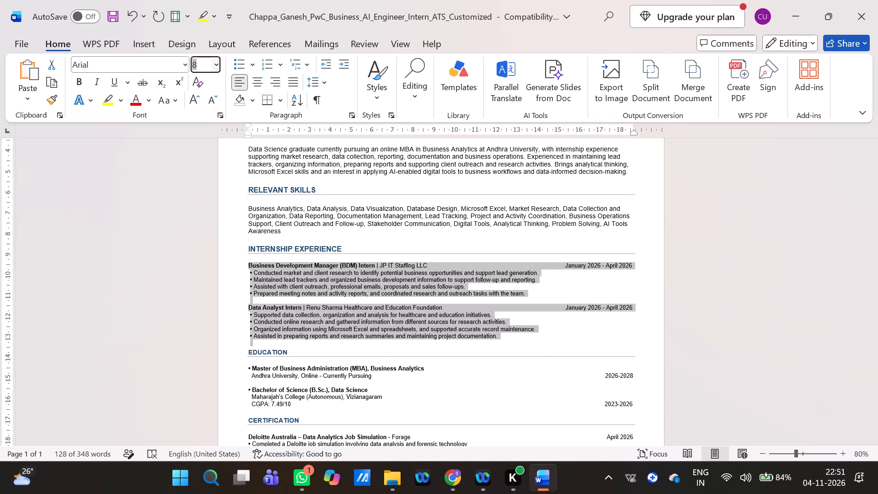
{"action": "key", "text": "9"}
{"action": "key", "text": "Return"}
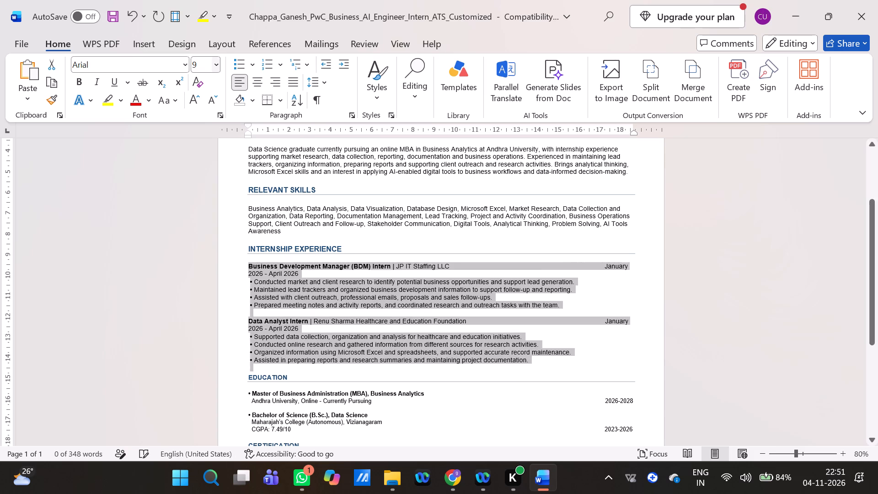
Set the Education heading to 10 pt and the MBA and B.Sc. entries beneath it to 9 pt.
{"action": "scroll", "coordinate": [353, 257], "scroll_direction": "down", "scroll_amount": 1}
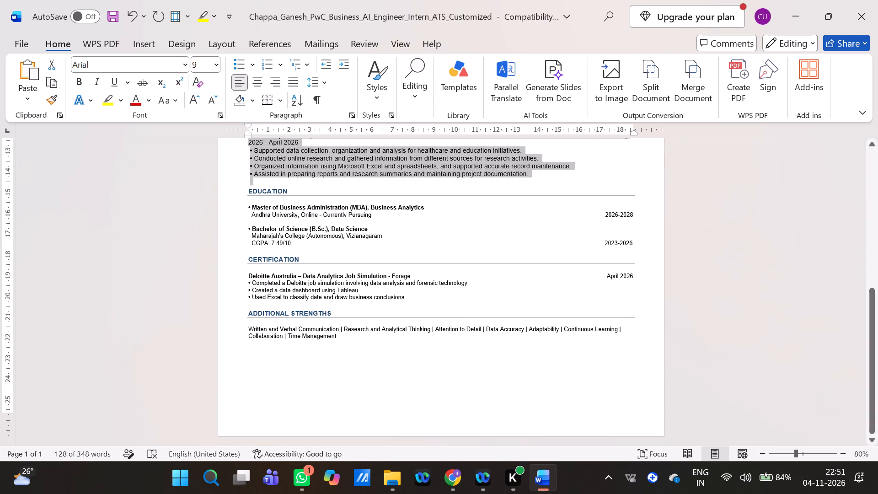
{"action": "left_click_drag", "start_coordinate": [246, 191], "coordinate": [287, 188]}
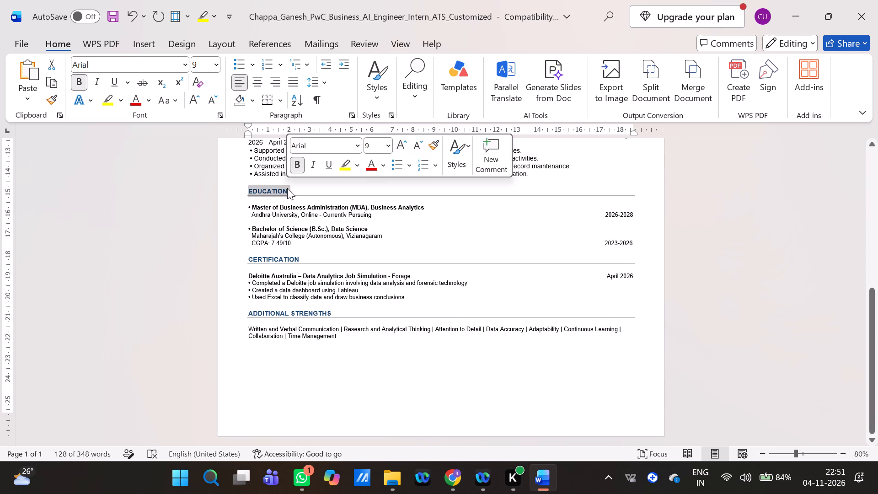
{"action": "left_click", "coordinate": [200, 64]}
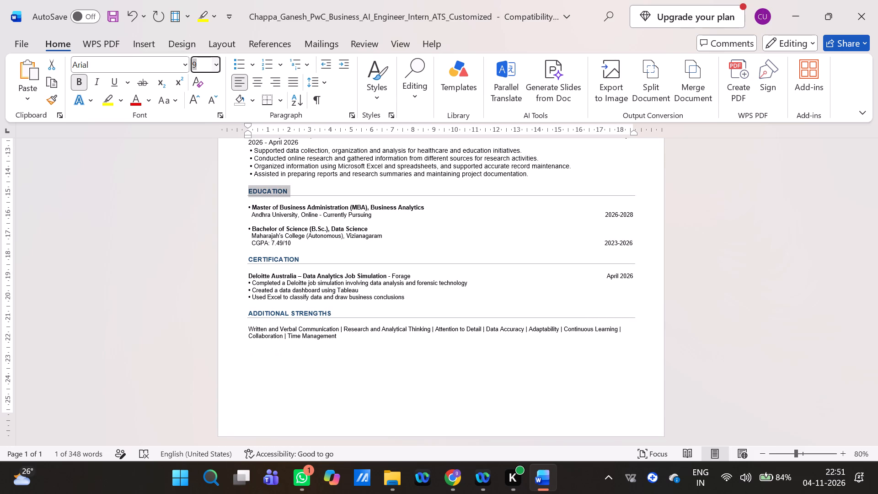
{"action": "key", "text": "BackSpace"}
{"action": "type", "text": "10"}
{"action": "key", "text": "Return"}
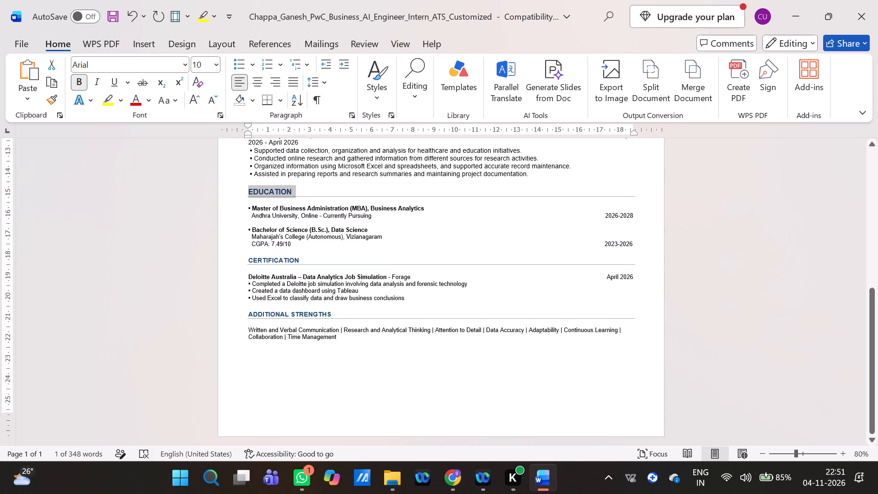
{"action": "left_click_drag", "start_coordinate": [244, 208], "coordinate": [421, 247]}
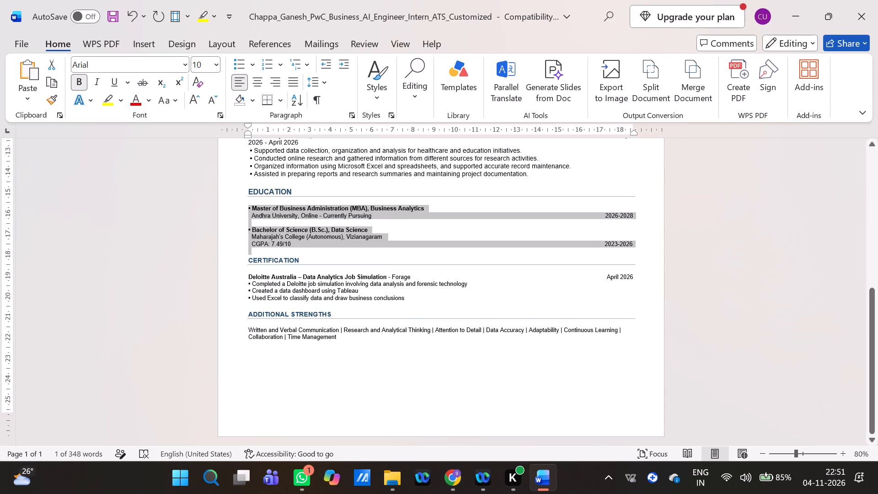
{"action": "left_click_drag", "start_coordinate": [421, 247], "coordinate": [427, 247]}
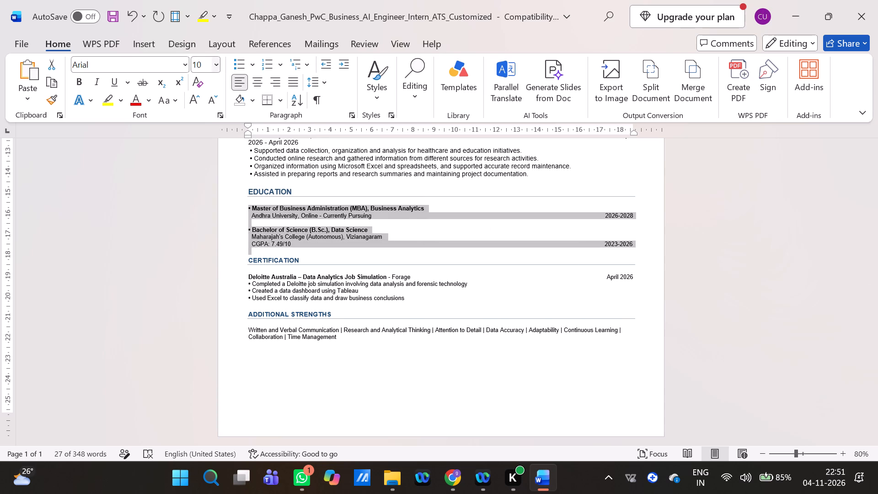
{"action": "left_click", "coordinate": [204, 59]}
{"action": "key", "text": "9"}
{"action": "key", "text": "Return"}
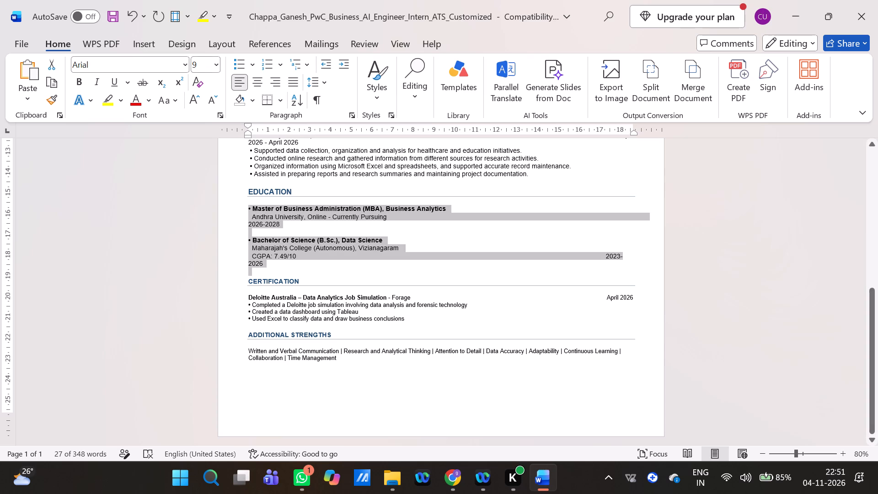
Set the Certification heading's font size to 10 pt.
{"action": "left_click_drag", "start_coordinate": [244, 278], "coordinate": [311, 281]}
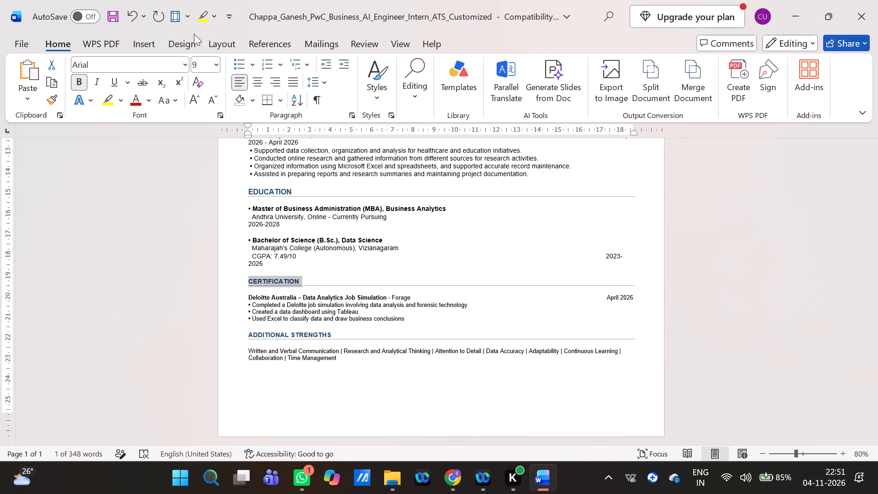
{"action": "left_click", "coordinate": [212, 69]}
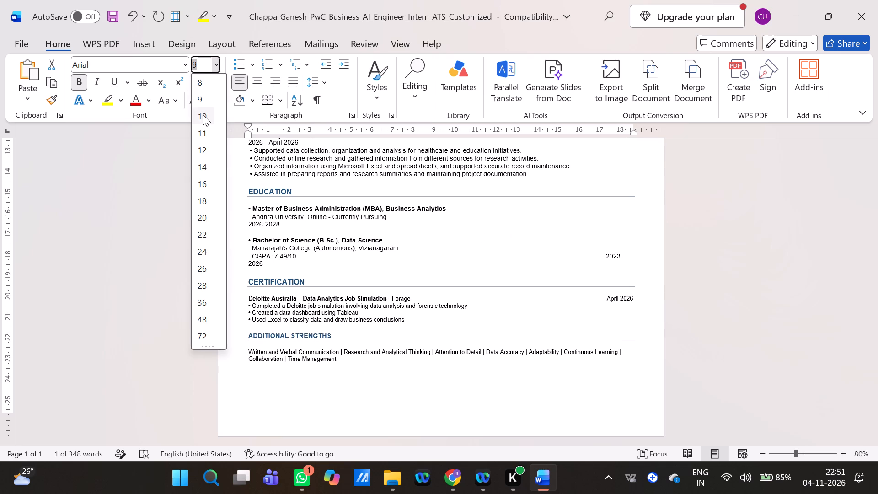
{"action": "left_click", "coordinate": [203, 114]}
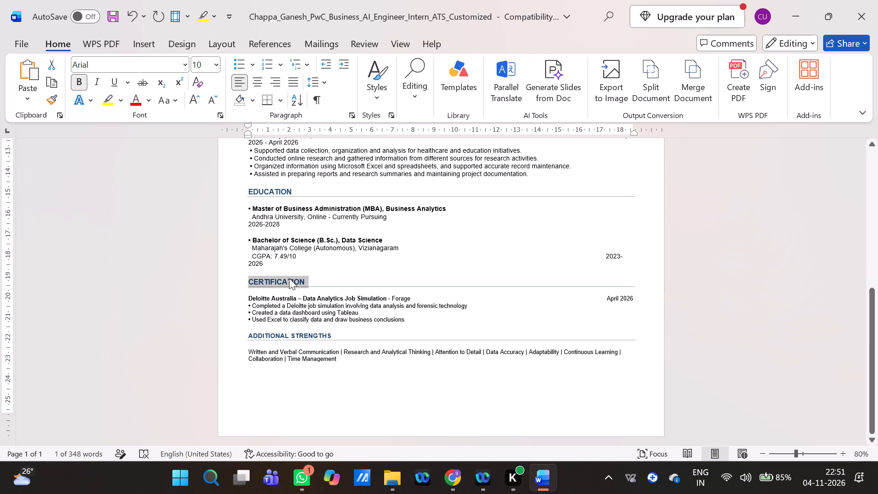
{"action": "left_click", "coordinate": [289, 278]}
{"action": "key", "text": "Right"}
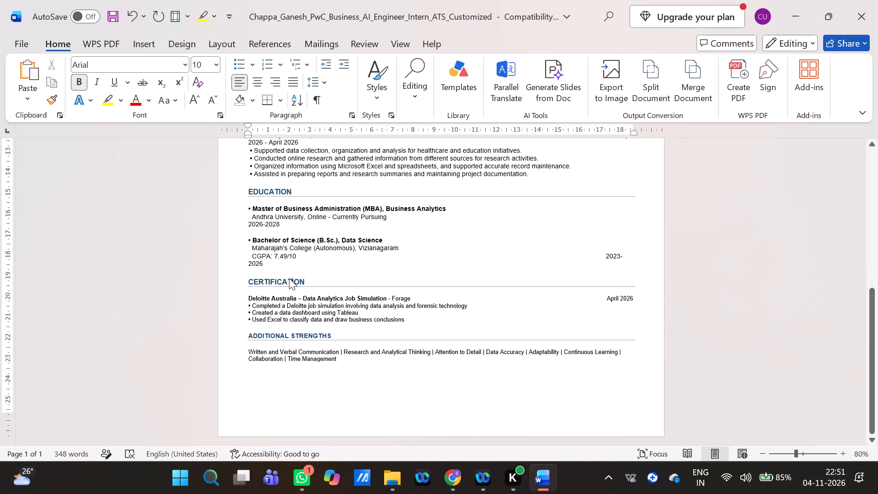
Retype the letter T in the Certification heading so it reads CERTIFICATION.
{"action": "key", "text": "BackSpace"}
{"action": "key", "text": "t"}
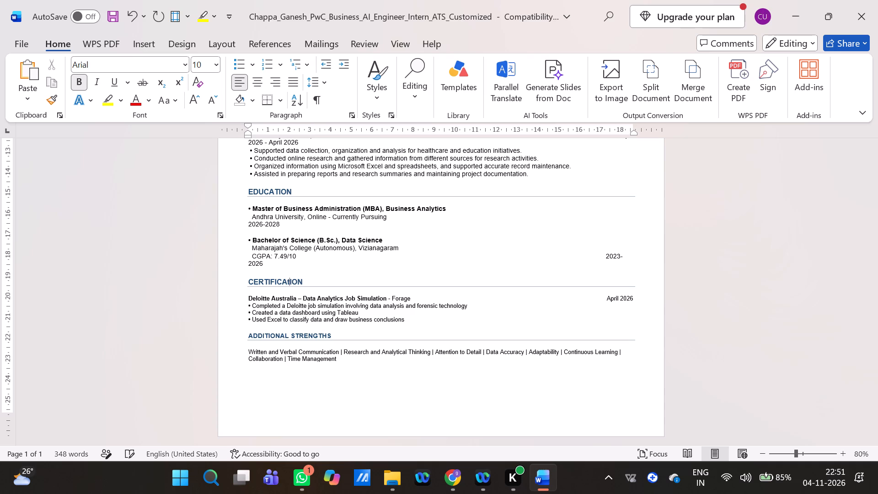
{"action": "key", "text": "BackSpace"}
{"action": "key", "text": "t"}
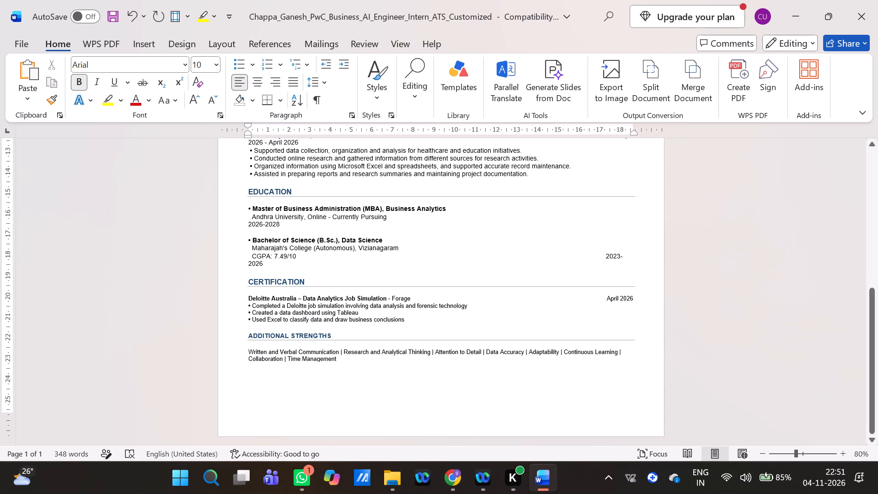
Set the Deloitte Australia certification entry and its three bullets to 9 pt.
{"action": "left_click_drag", "start_coordinate": [244, 296], "coordinate": [387, 335]}
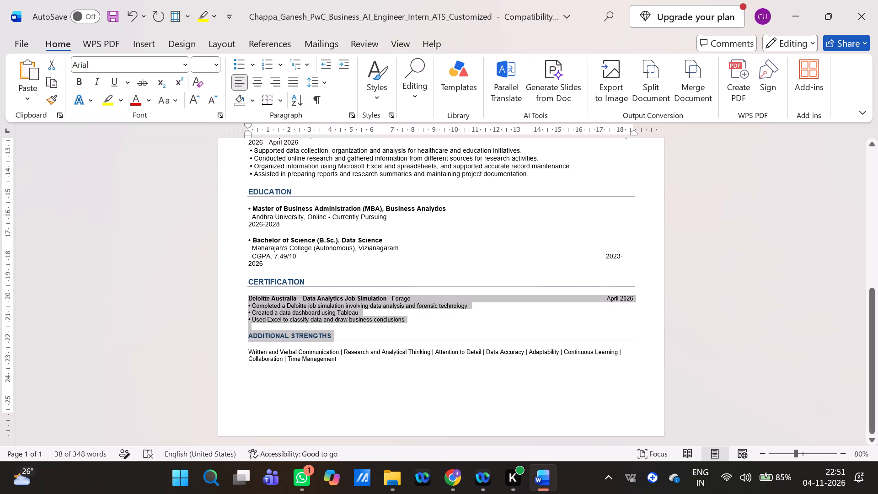
{"action": "left_click", "coordinate": [212, 64]}
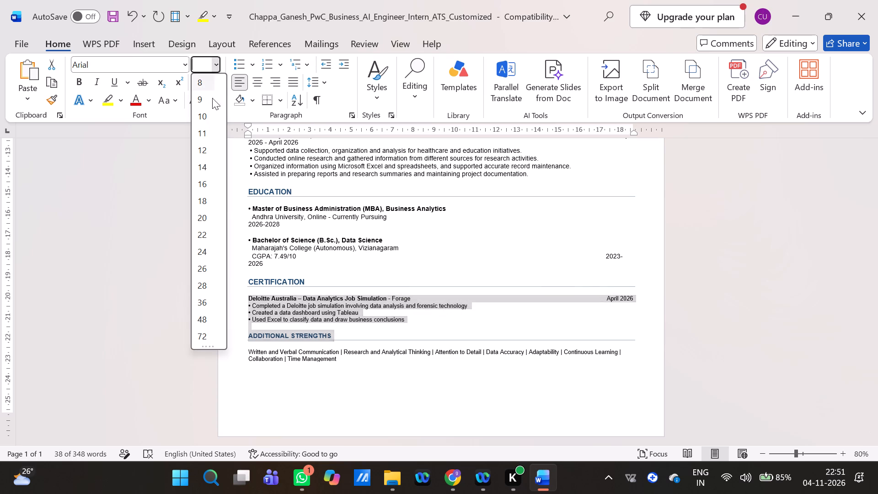
{"action": "left_click", "coordinate": [206, 105]}
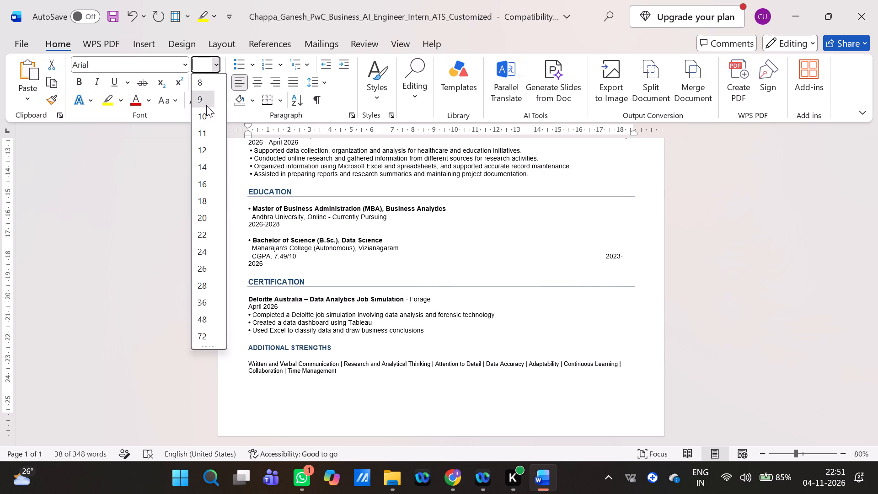
{"action": "left_click", "coordinate": [264, 223]}
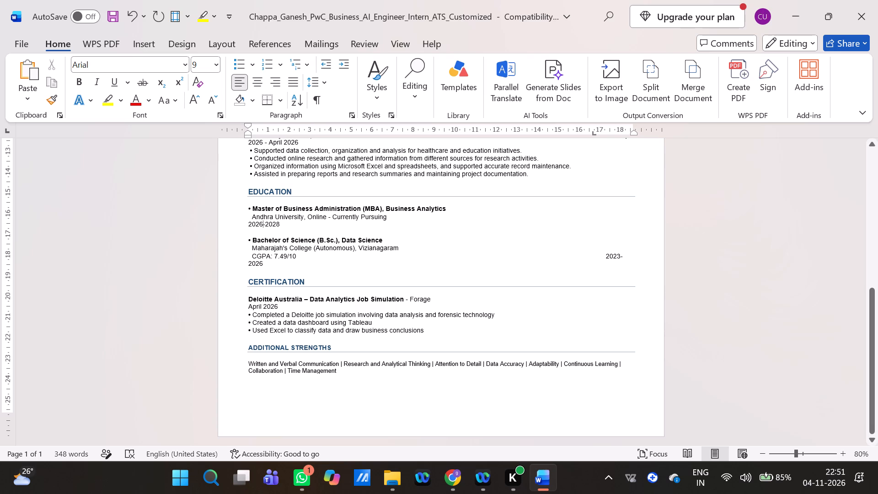
Set the Additional Strengths heading to 10 pt and the strengths list beneath it to 9 pt.
{"action": "left_click_drag", "start_coordinate": [247, 348], "coordinate": [301, 342]}
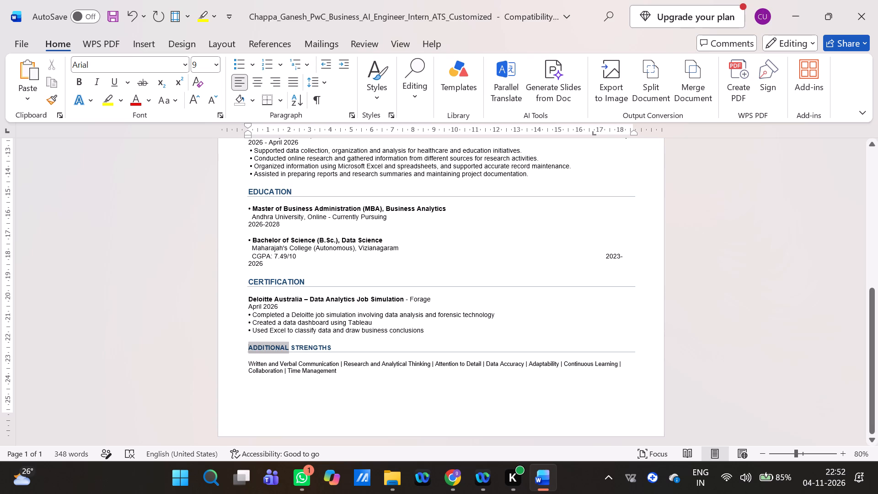
{"action": "left_click_drag", "start_coordinate": [301, 342], "coordinate": [348, 345]}
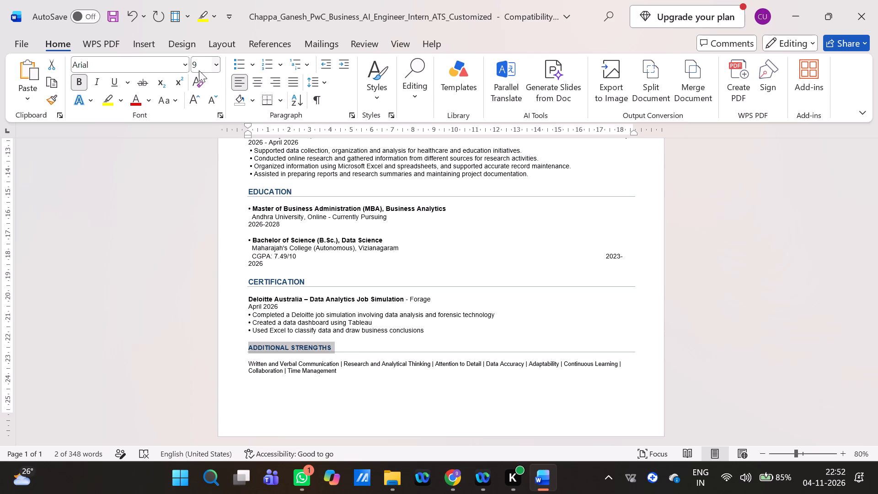
{"action": "left_click", "coordinate": [210, 68]}
{"action": "type", "text": "10"}
{"action": "key", "text": "Return"}
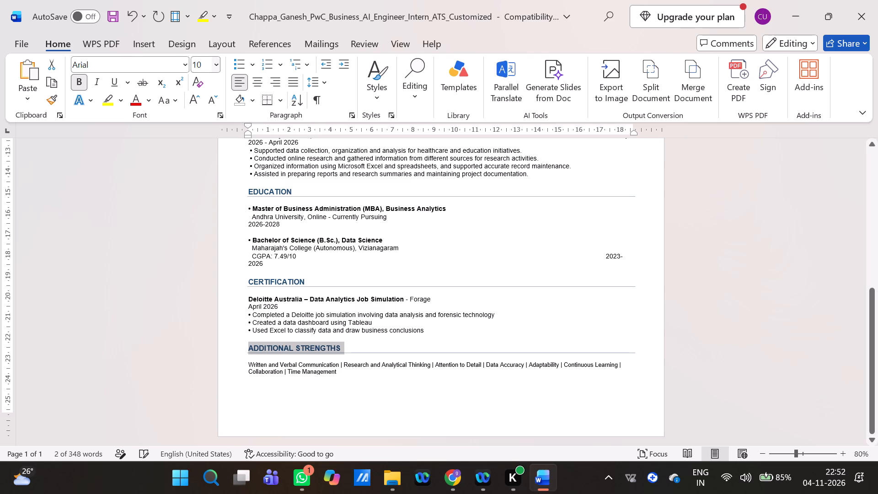
{"action": "left_click_drag", "start_coordinate": [244, 367], "coordinate": [349, 383]}
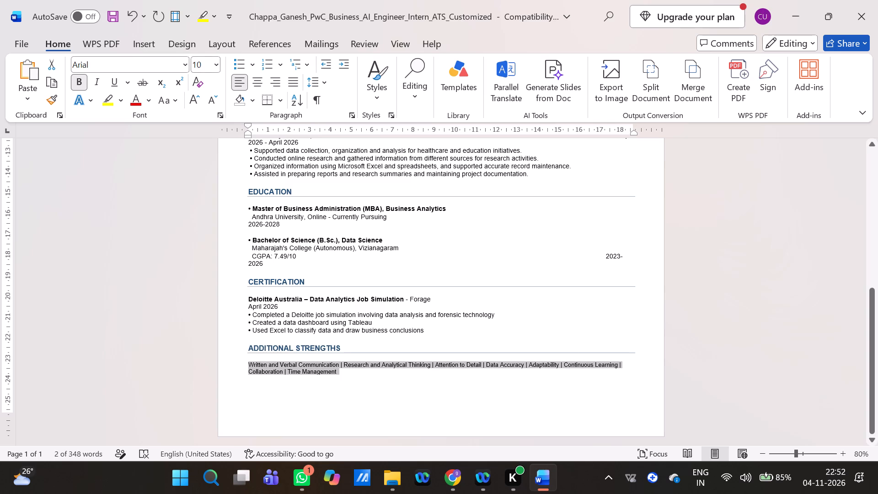
{"action": "left_click_drag", "start_coordinate": [349, 383], "coordinate": [349, 383]}
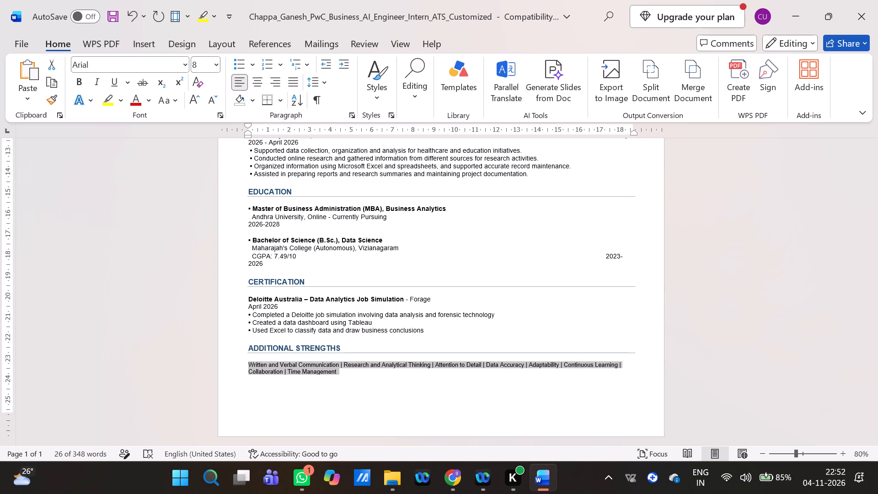
{"action": "left_click", "coordinate": [198, 63]}
{"action": "key", "text": "9"}
{"action": "key", "text": "Return"}
Set the location and contact lines under the name at the top of the resume to 9 pt.
{"action": "scroll", "coordinate": [369, 148], "scroll_direction": "up", "scroll_amount": 3}
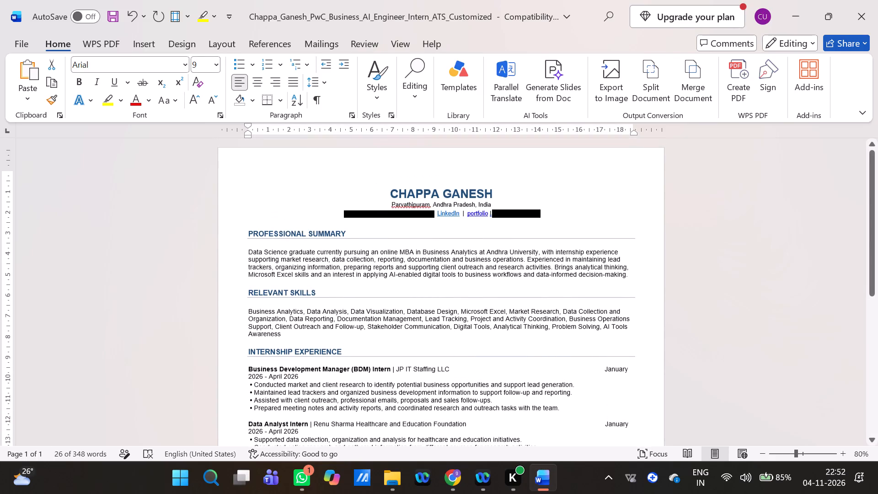
{"action": "left_click", "coordinate": [370, 209]}
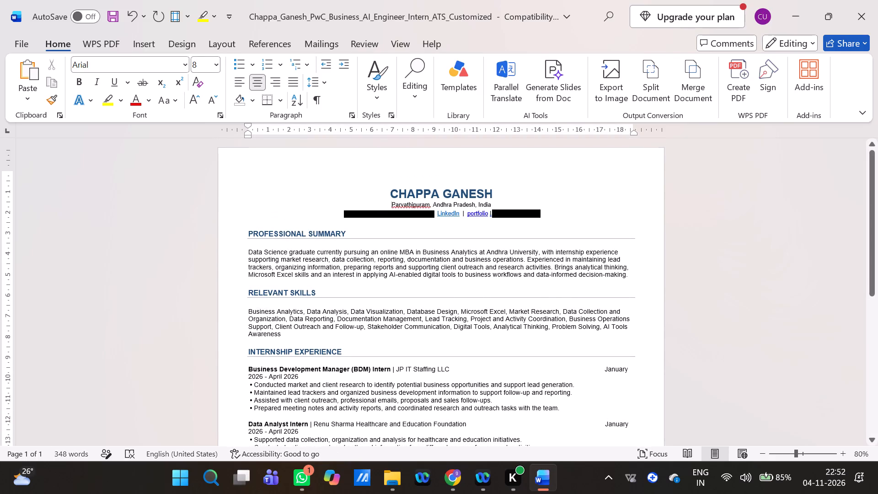
{"action": "left_click_drag", "start_coordinate": [389, 205], "coordinate": [555, 217]}
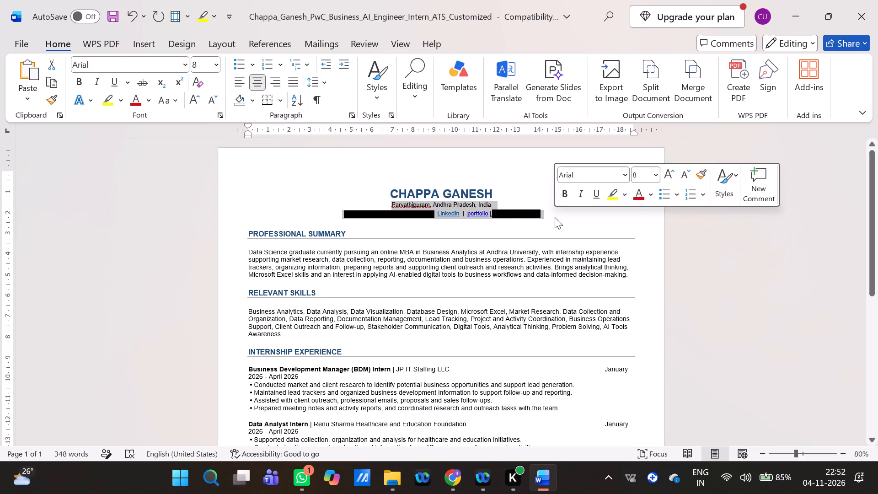
{"action": "left_click", "coordinate": [203, 62]}
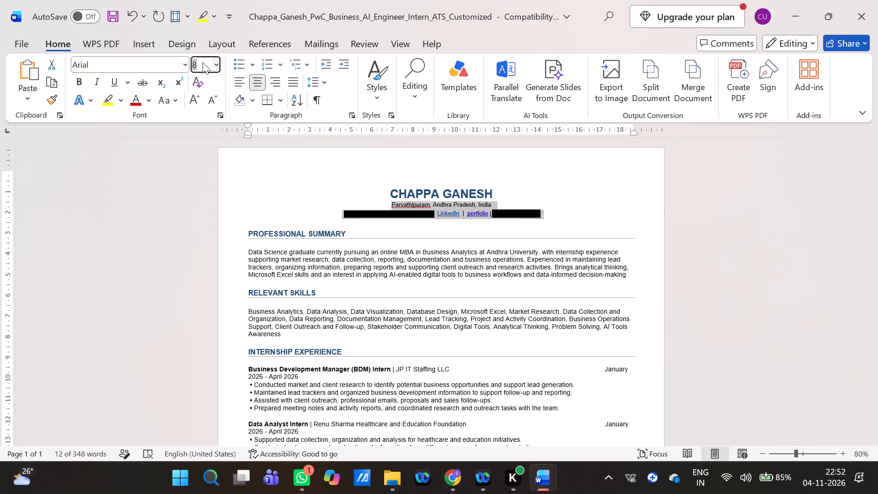
{"action": "key", "text": "9"}
{"action": "key", "text": "Return"}
{"action": "left_click", "coordinate": [582, 190]}
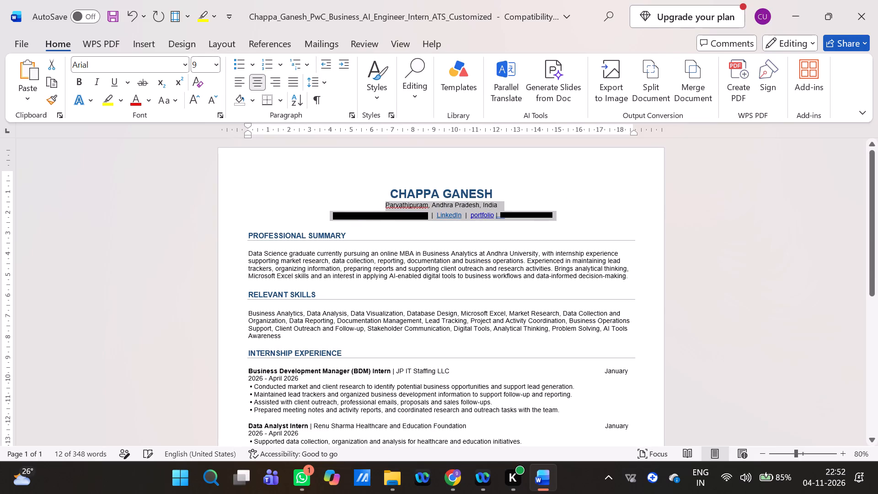
Check the whole resume page, save the document and close it.
{"action": "scroll", "coordinate": [582, 190], "scroll_direction": "down", "scroll_amount": 4}
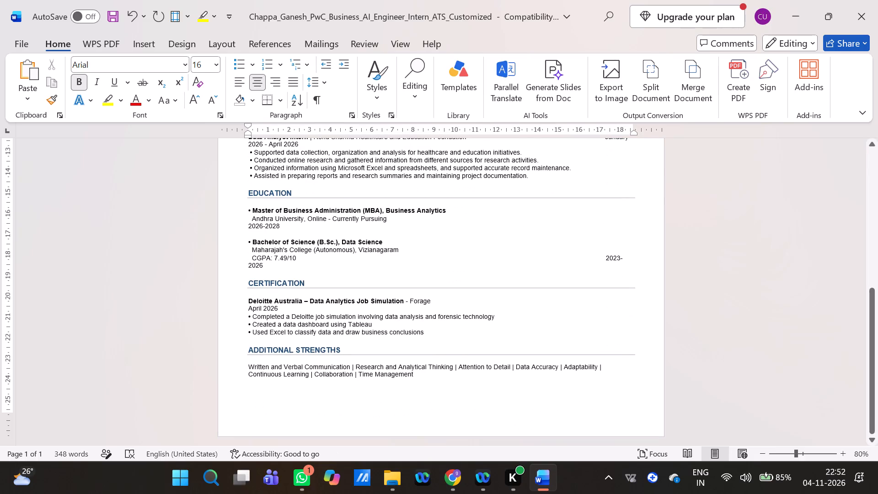
{"action": "scroll", "coordinate": [582, 190], "scroll_direction": "up", "scroll_amount": 5}
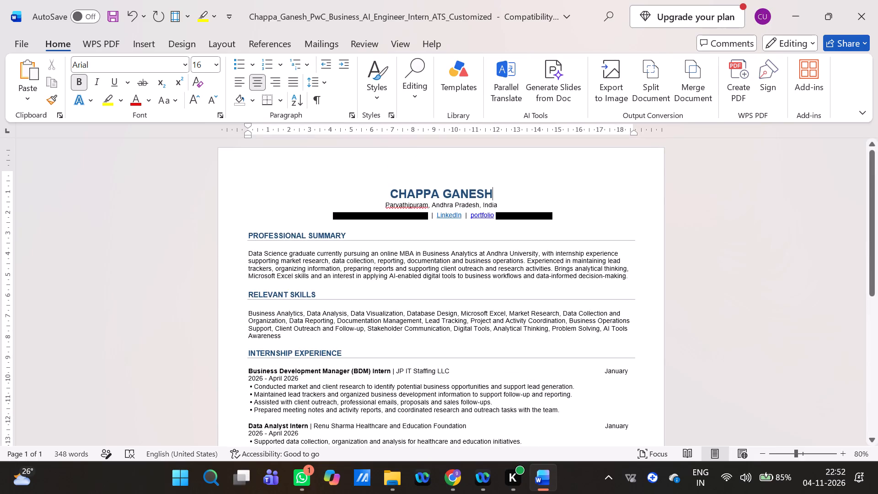
{"action": "key", "text": "ctrl+s"}
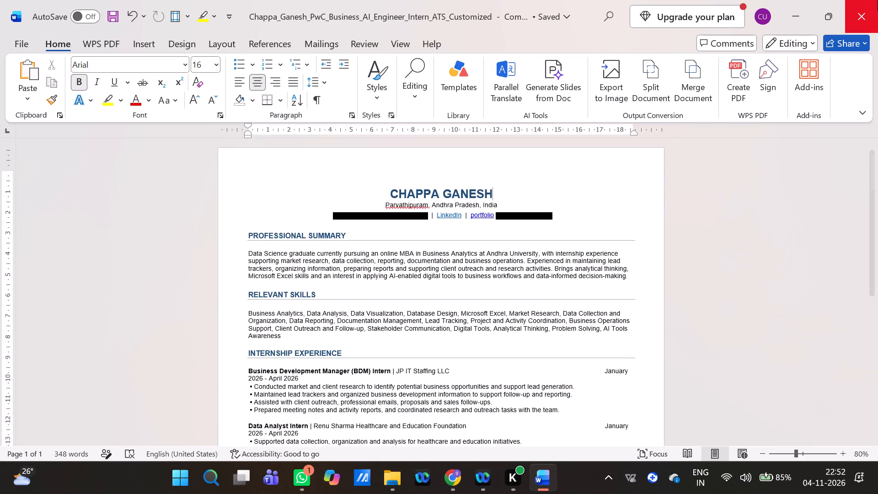
{"action": "left_click", "coordinate": [877, 0]}
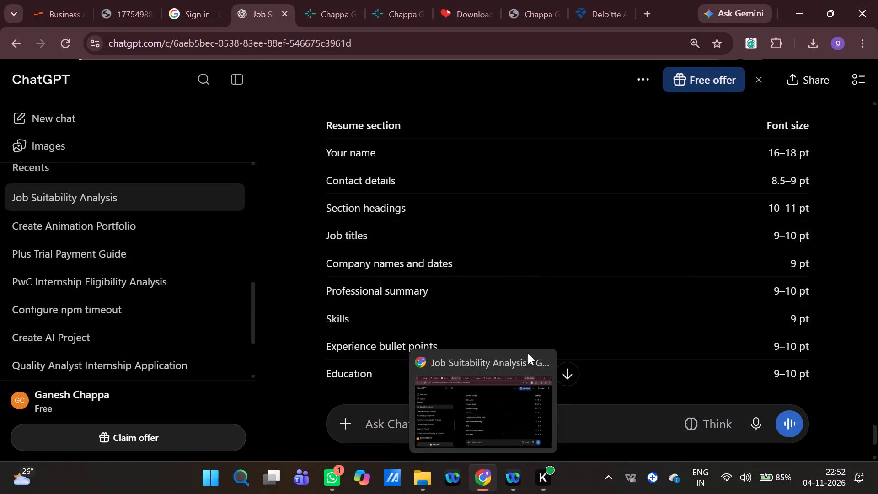
Go back to iLovePDF's Word to PDF upload page in Chrome.
{"action": "left_click", "coordinate": [465, 2]}
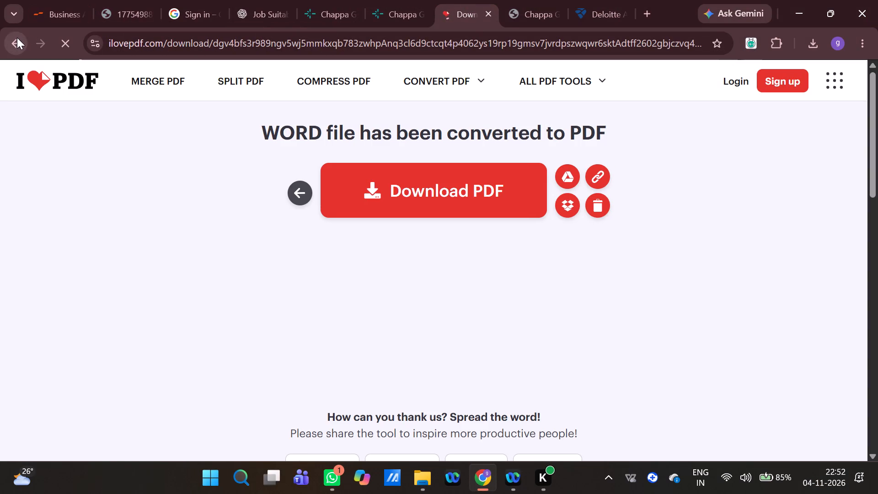
{"action": "left_click", "coordinate": [17, 38]}
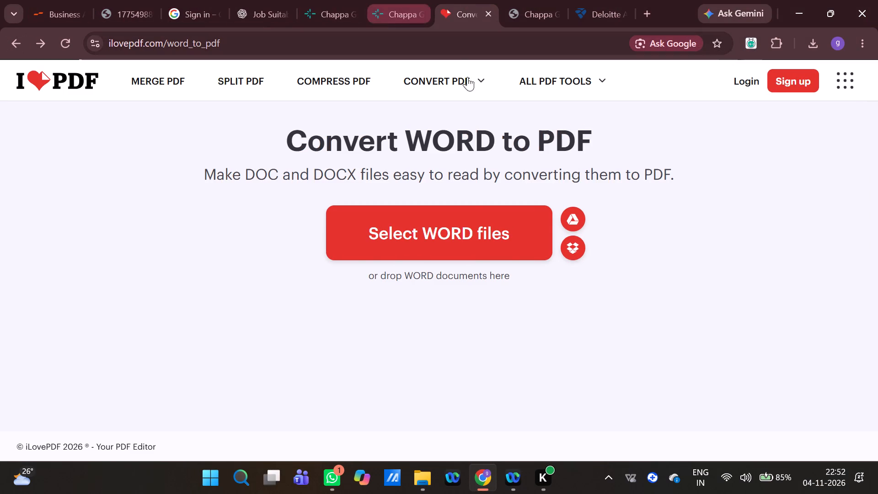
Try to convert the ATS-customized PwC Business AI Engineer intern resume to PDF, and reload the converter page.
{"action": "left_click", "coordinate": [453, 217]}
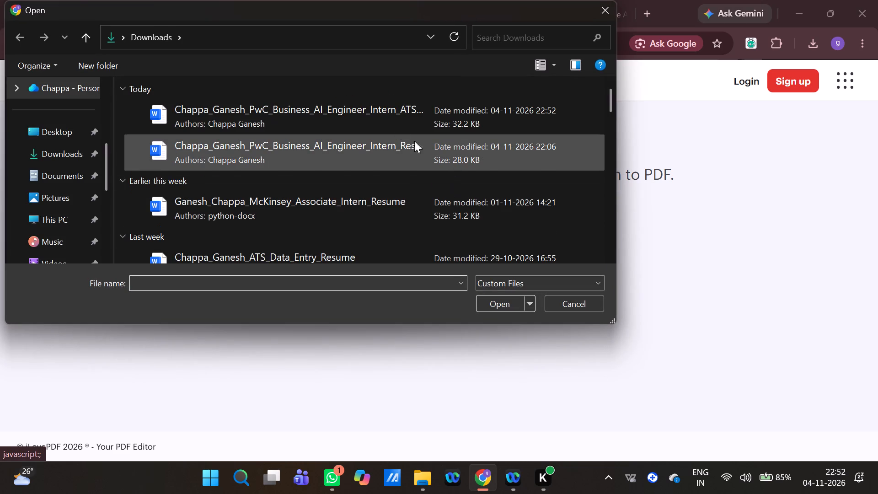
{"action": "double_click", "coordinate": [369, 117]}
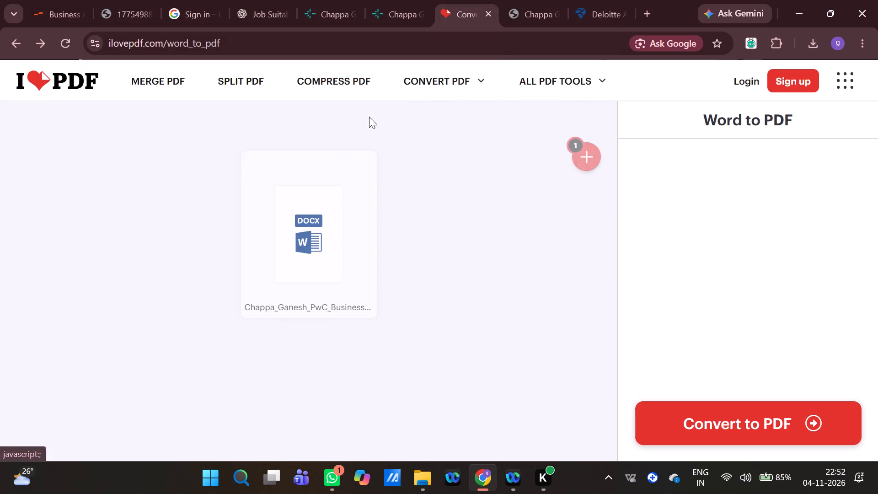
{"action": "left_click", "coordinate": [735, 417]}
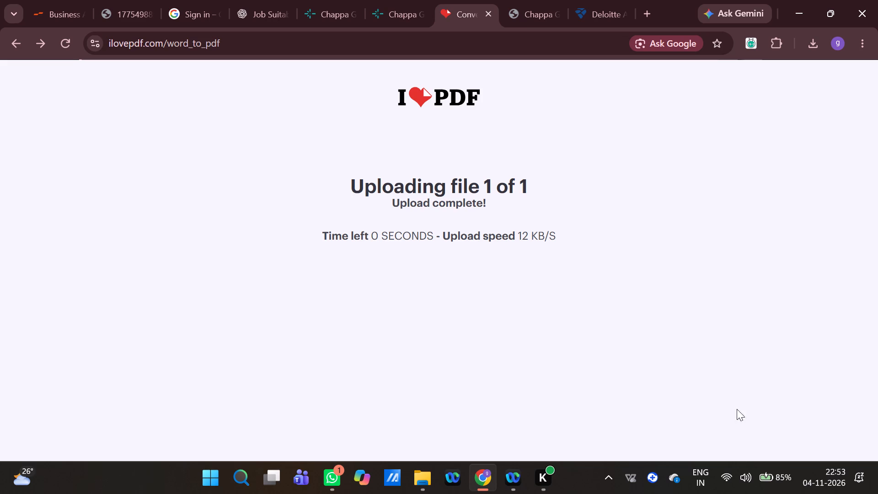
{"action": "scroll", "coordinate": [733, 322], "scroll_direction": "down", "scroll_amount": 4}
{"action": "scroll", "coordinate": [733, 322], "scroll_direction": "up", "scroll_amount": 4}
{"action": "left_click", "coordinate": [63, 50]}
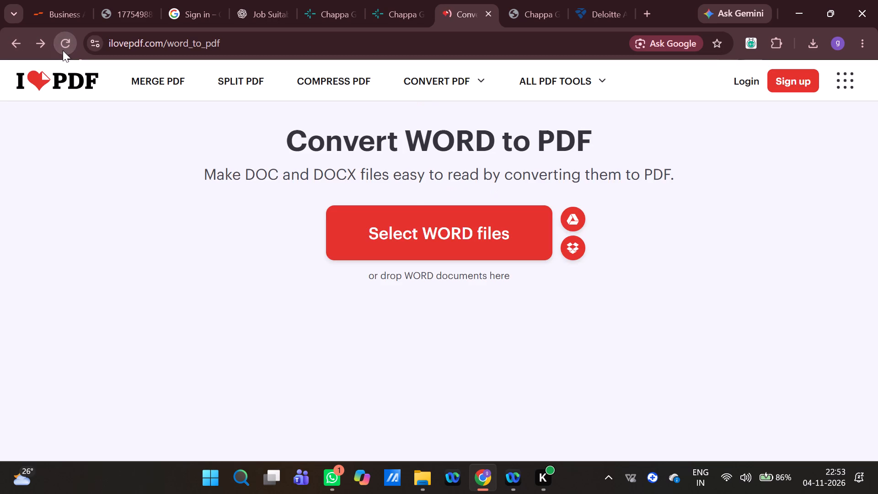
Upload the ATS-customized PwC Business AI Engineer intern resume from Downloads and convert it to PDF.
{"action": "left_click", "coordinate": [417, 235]}
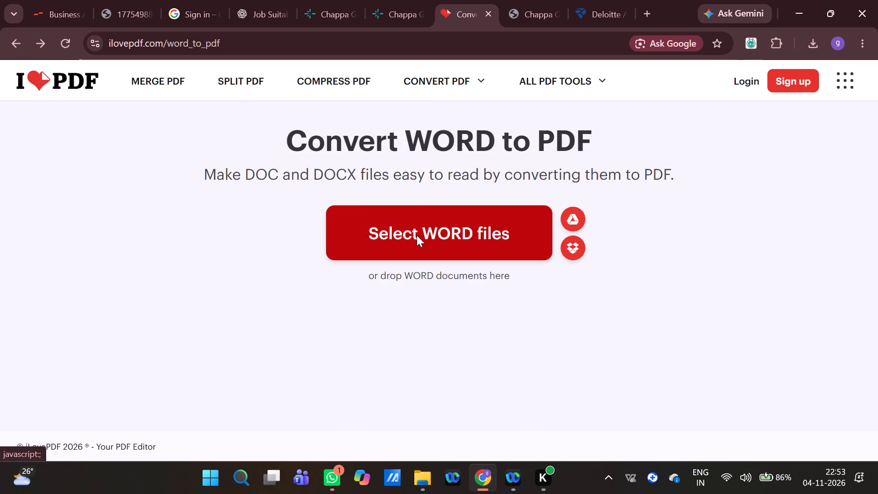
{"action": "double_click", "coordinate": [264, 108]}
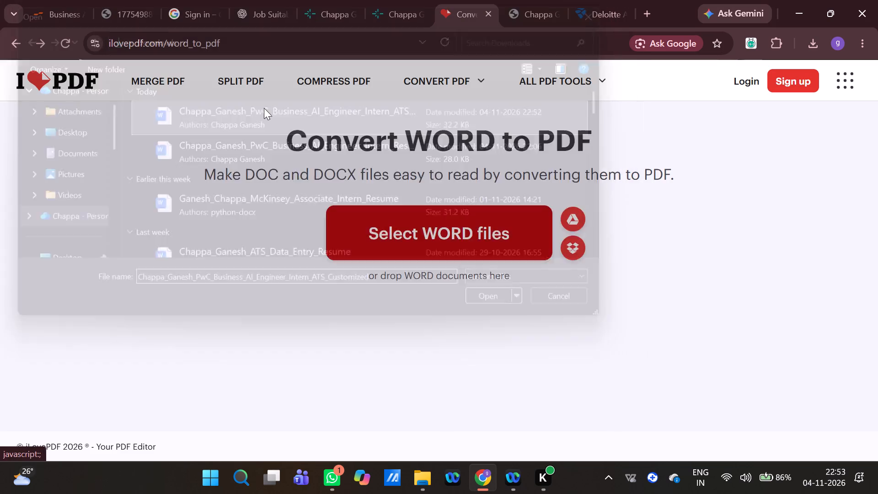
{"action": "left_click", "coordinate": [723, 423]}
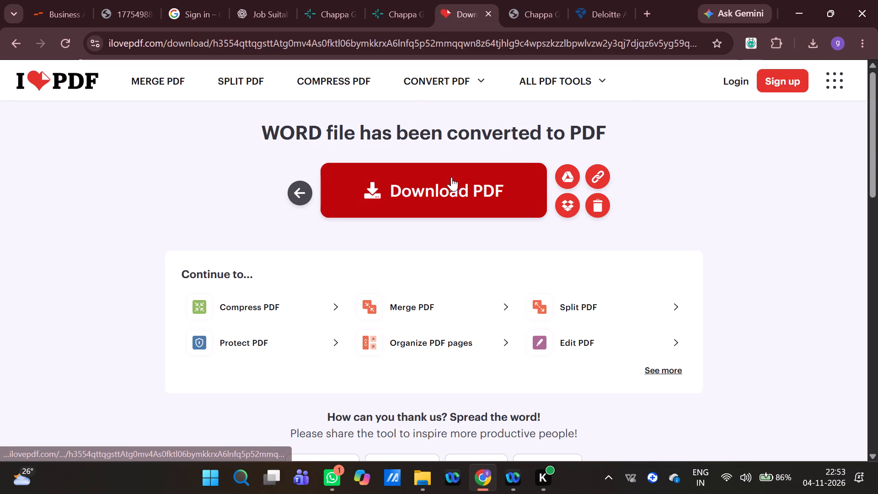
Download the converted resume PDF and open it from the Downloads folder.
{"action": "left_click", "coordinate": [451, 177]}
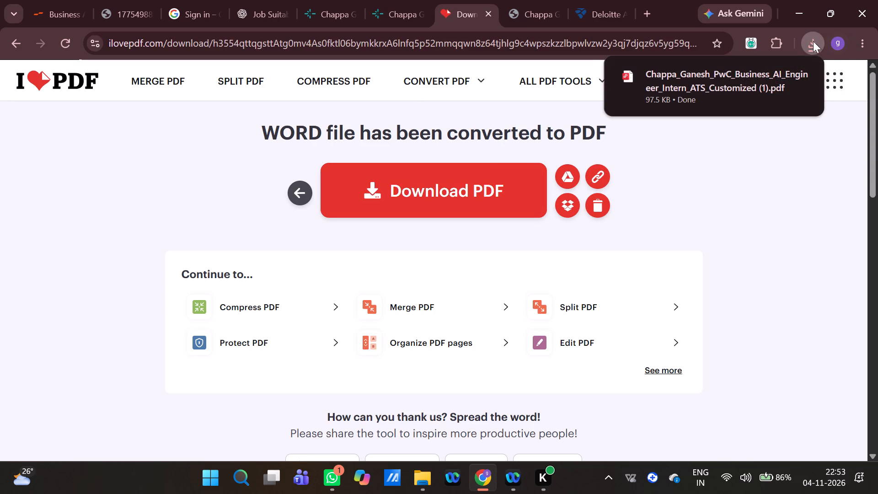
{"action": "left_click", "coordinate": [767, 77]}
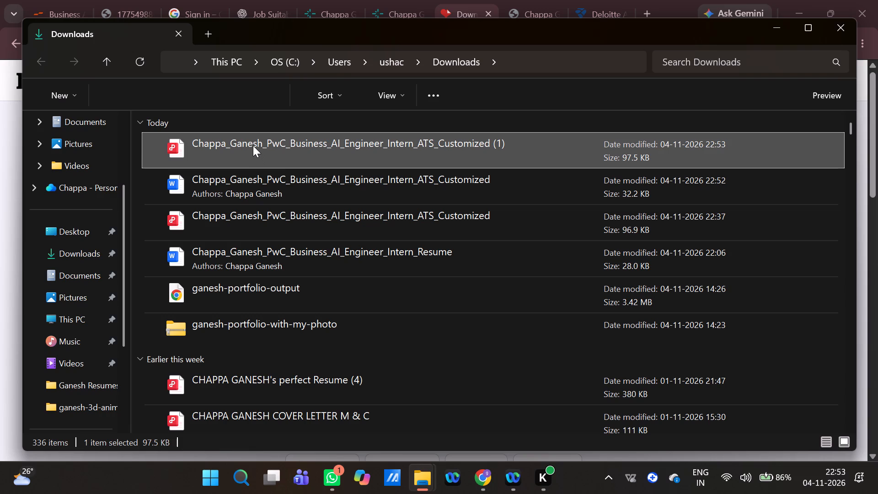
{"action": "double_click", "coordinate": [253, 145]}
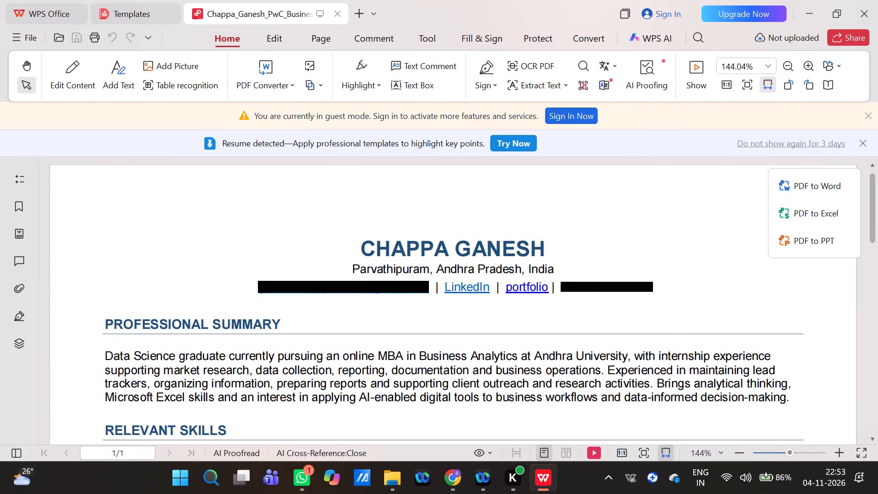
{"action": "left_click", "coordinate": [524, 288]}
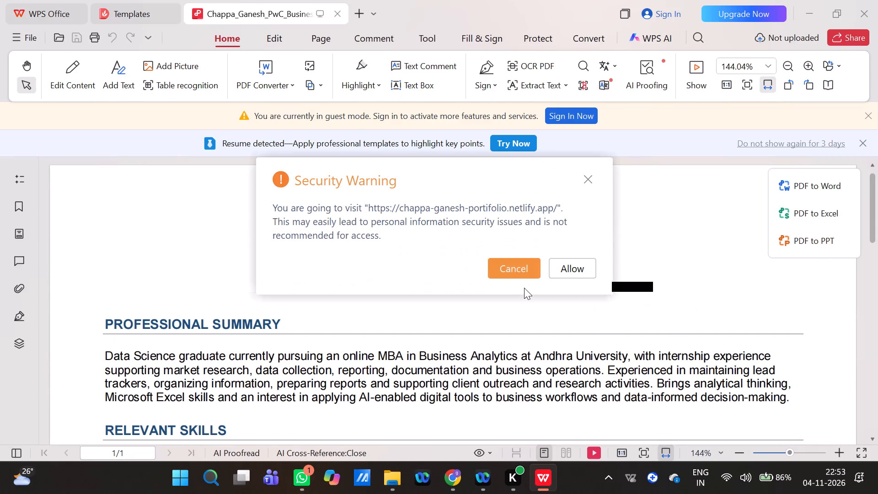
{"action": "left_click", "coordinate": [562, 273]}
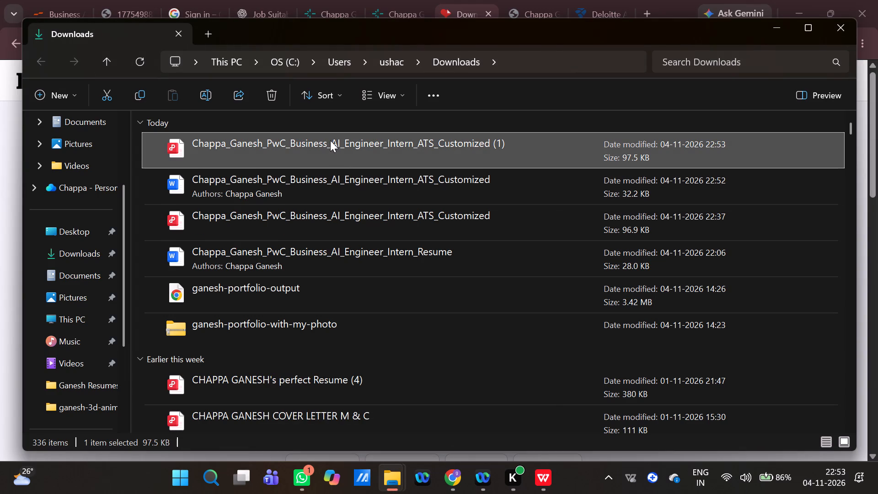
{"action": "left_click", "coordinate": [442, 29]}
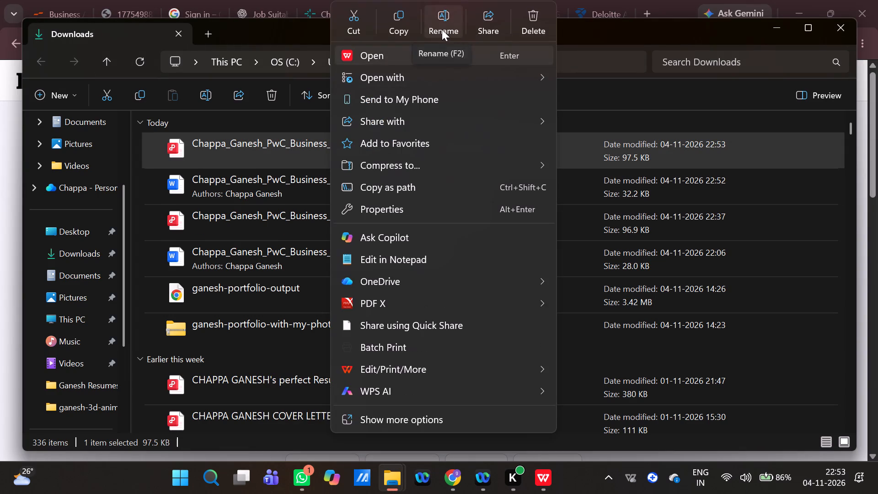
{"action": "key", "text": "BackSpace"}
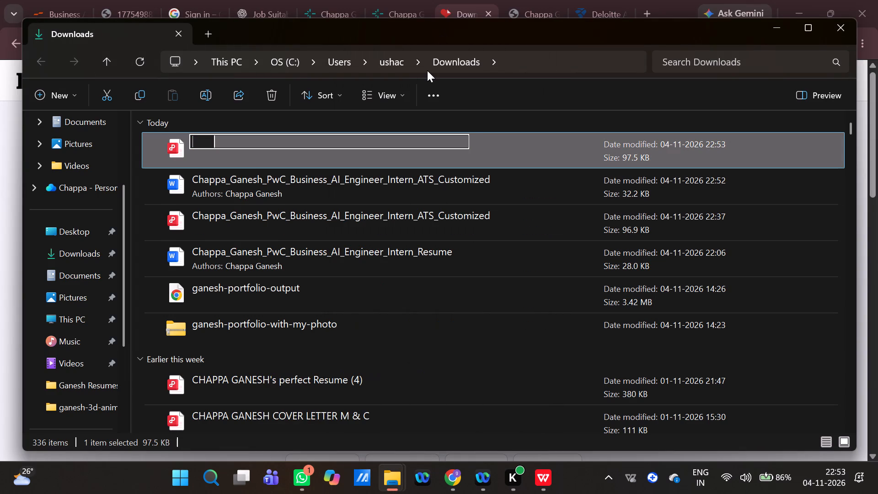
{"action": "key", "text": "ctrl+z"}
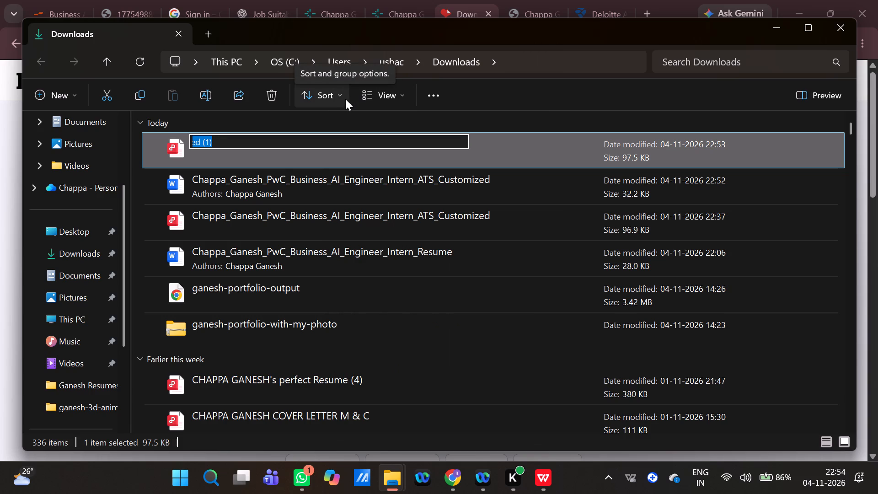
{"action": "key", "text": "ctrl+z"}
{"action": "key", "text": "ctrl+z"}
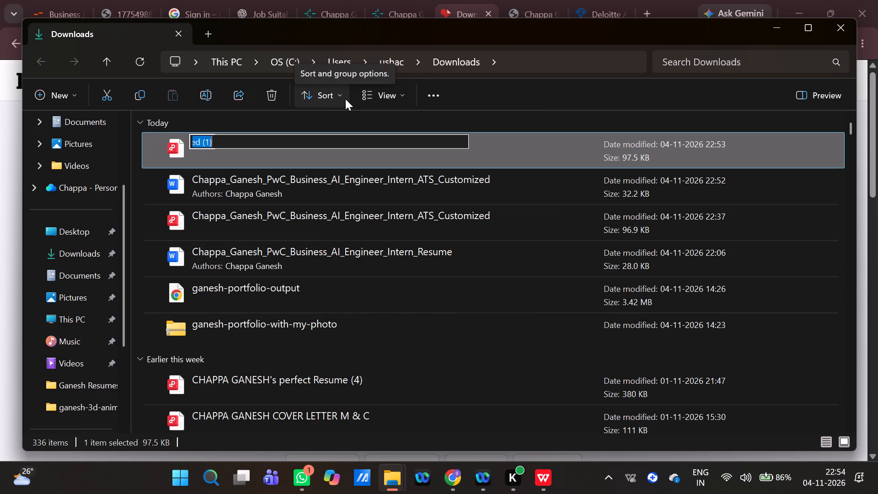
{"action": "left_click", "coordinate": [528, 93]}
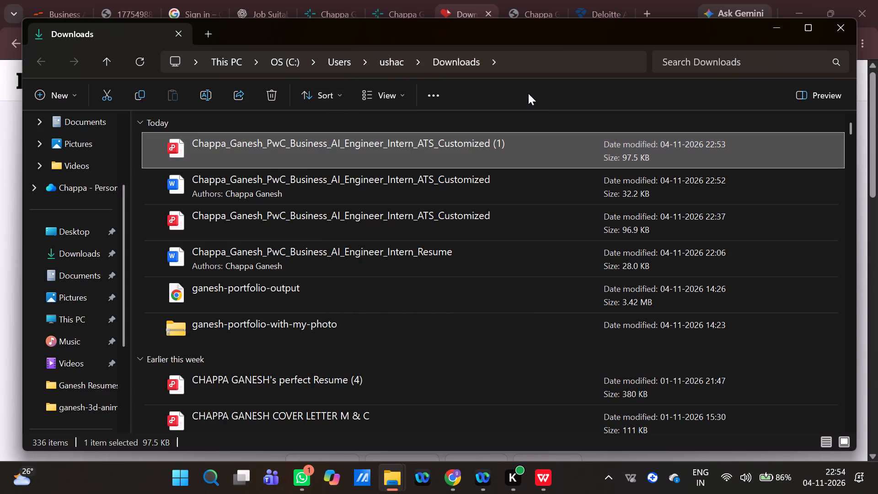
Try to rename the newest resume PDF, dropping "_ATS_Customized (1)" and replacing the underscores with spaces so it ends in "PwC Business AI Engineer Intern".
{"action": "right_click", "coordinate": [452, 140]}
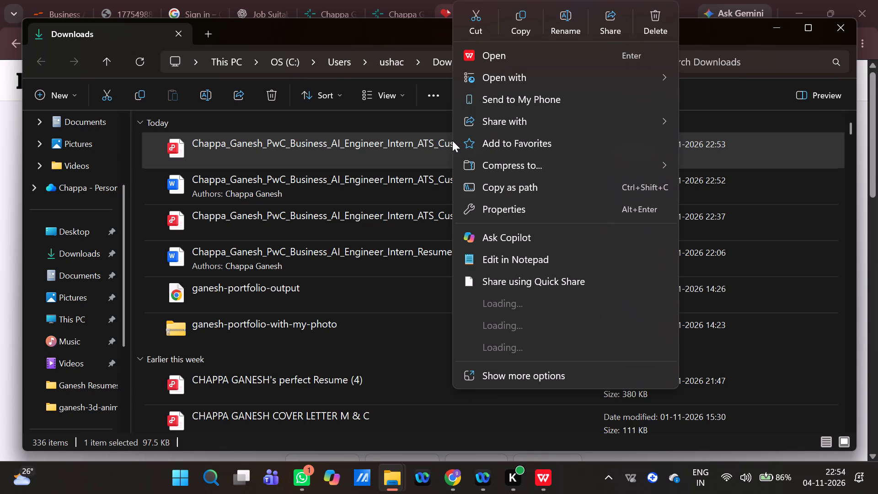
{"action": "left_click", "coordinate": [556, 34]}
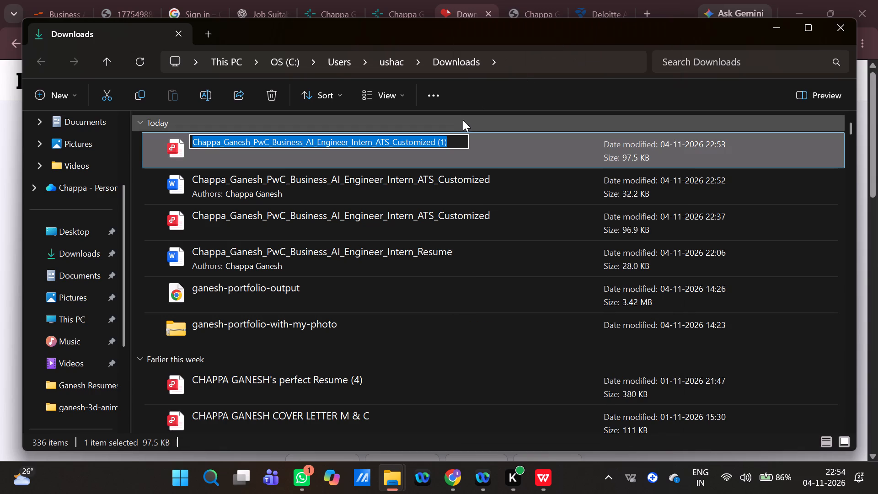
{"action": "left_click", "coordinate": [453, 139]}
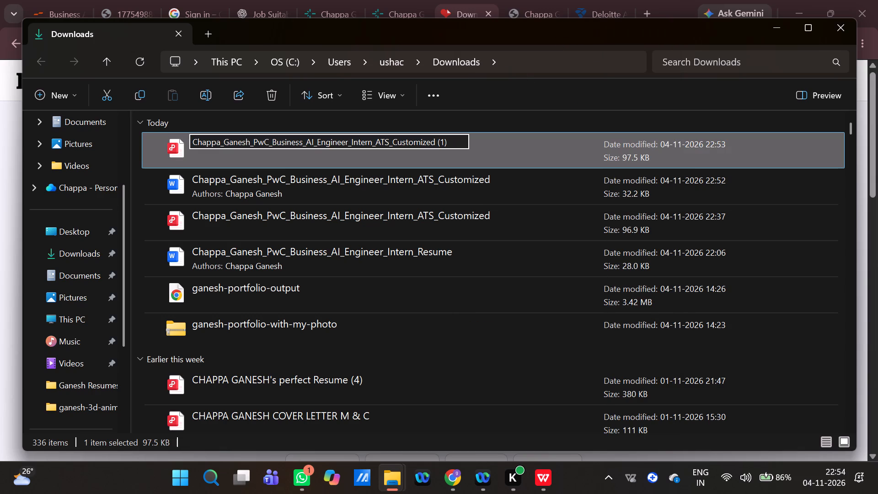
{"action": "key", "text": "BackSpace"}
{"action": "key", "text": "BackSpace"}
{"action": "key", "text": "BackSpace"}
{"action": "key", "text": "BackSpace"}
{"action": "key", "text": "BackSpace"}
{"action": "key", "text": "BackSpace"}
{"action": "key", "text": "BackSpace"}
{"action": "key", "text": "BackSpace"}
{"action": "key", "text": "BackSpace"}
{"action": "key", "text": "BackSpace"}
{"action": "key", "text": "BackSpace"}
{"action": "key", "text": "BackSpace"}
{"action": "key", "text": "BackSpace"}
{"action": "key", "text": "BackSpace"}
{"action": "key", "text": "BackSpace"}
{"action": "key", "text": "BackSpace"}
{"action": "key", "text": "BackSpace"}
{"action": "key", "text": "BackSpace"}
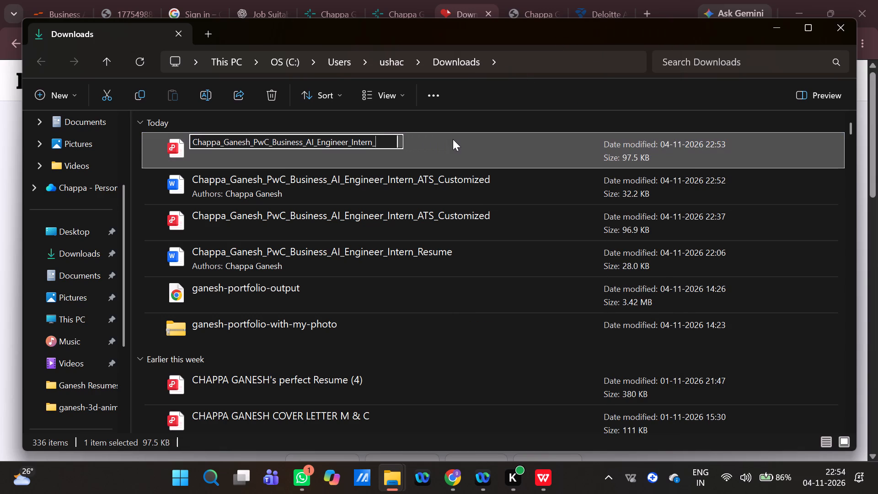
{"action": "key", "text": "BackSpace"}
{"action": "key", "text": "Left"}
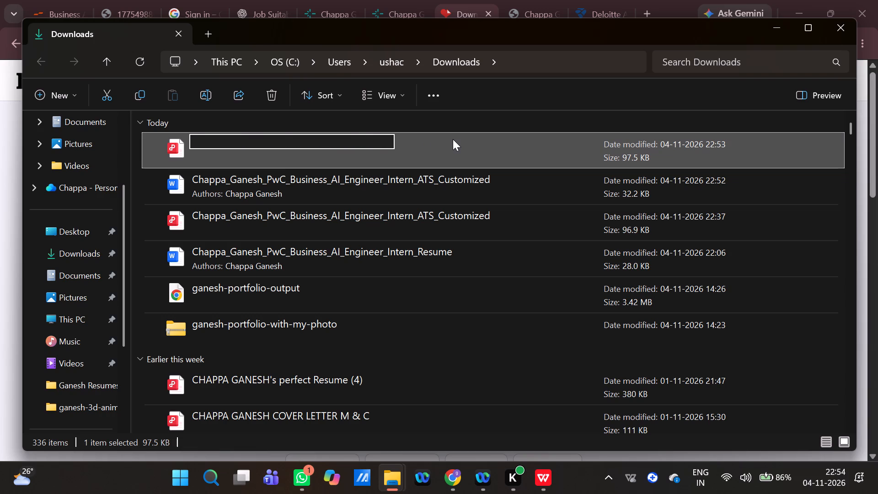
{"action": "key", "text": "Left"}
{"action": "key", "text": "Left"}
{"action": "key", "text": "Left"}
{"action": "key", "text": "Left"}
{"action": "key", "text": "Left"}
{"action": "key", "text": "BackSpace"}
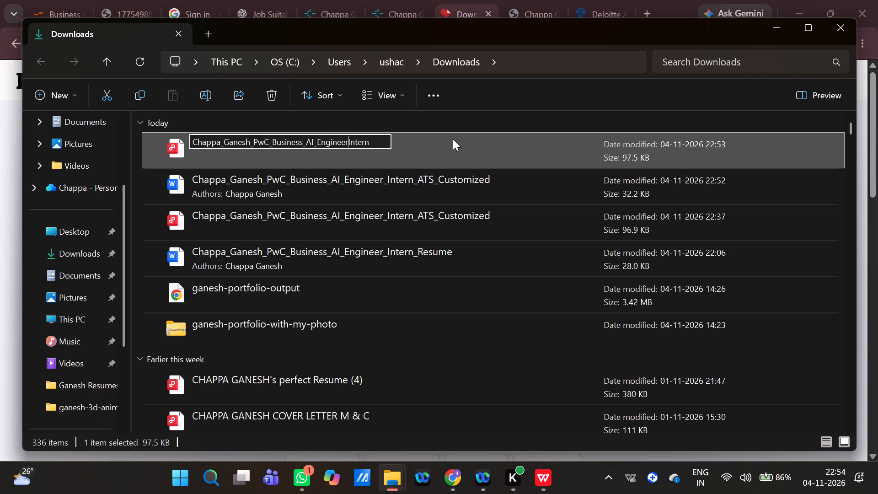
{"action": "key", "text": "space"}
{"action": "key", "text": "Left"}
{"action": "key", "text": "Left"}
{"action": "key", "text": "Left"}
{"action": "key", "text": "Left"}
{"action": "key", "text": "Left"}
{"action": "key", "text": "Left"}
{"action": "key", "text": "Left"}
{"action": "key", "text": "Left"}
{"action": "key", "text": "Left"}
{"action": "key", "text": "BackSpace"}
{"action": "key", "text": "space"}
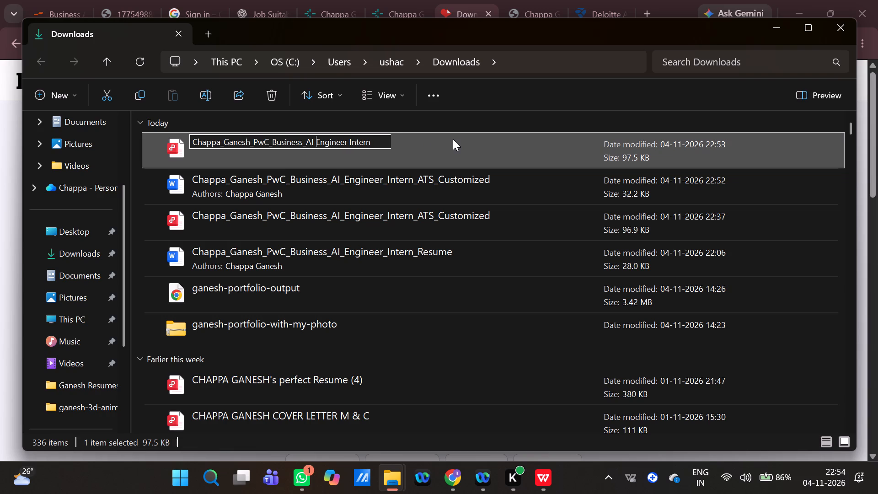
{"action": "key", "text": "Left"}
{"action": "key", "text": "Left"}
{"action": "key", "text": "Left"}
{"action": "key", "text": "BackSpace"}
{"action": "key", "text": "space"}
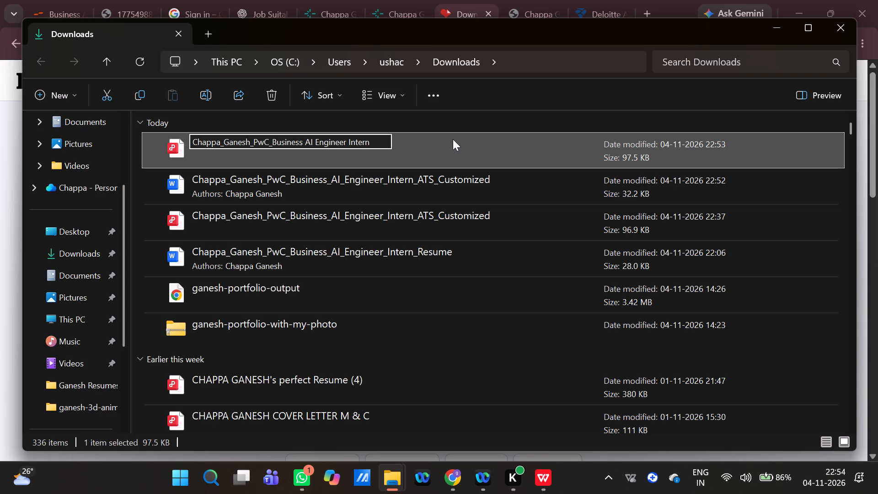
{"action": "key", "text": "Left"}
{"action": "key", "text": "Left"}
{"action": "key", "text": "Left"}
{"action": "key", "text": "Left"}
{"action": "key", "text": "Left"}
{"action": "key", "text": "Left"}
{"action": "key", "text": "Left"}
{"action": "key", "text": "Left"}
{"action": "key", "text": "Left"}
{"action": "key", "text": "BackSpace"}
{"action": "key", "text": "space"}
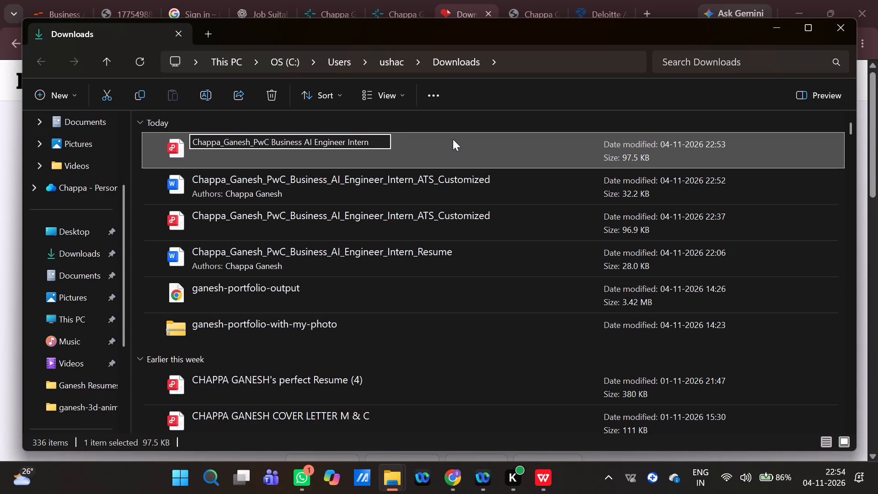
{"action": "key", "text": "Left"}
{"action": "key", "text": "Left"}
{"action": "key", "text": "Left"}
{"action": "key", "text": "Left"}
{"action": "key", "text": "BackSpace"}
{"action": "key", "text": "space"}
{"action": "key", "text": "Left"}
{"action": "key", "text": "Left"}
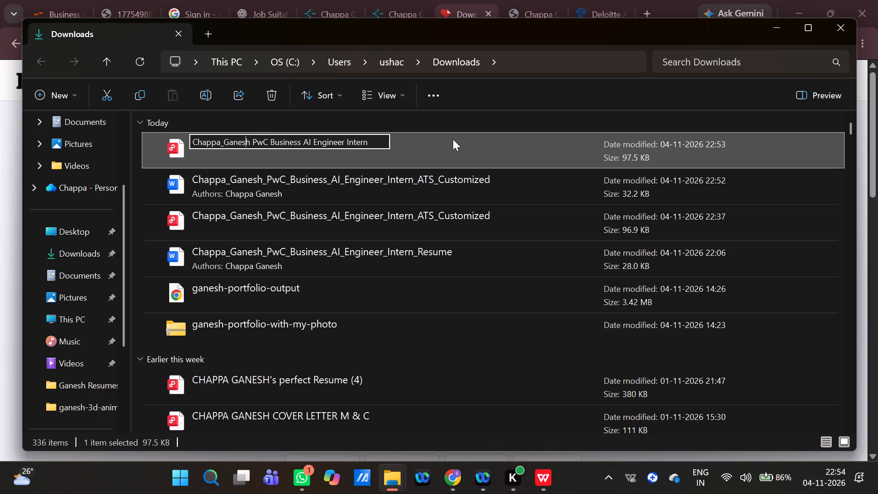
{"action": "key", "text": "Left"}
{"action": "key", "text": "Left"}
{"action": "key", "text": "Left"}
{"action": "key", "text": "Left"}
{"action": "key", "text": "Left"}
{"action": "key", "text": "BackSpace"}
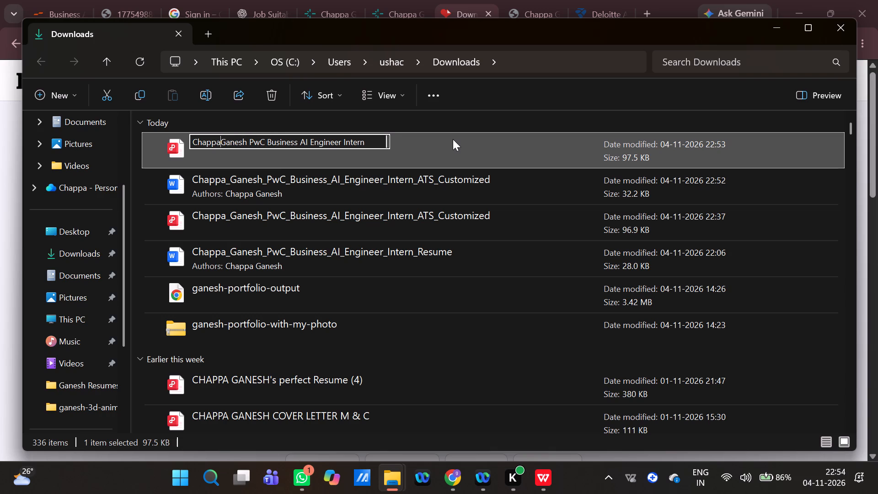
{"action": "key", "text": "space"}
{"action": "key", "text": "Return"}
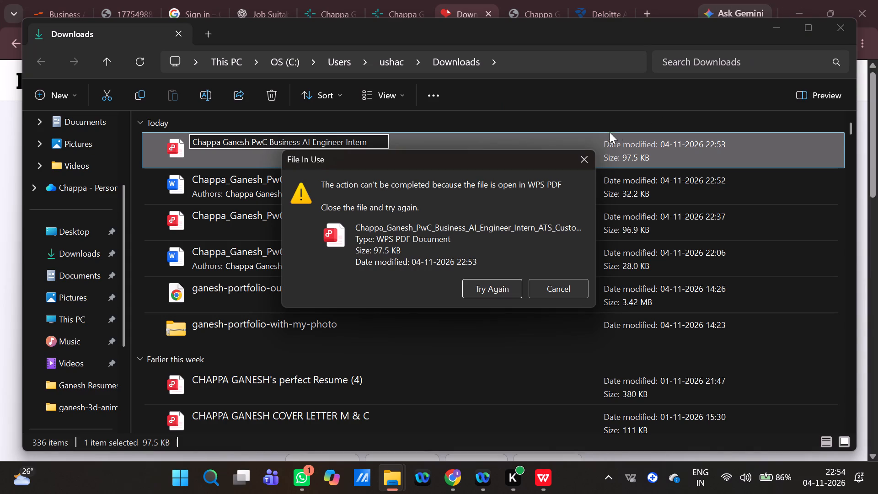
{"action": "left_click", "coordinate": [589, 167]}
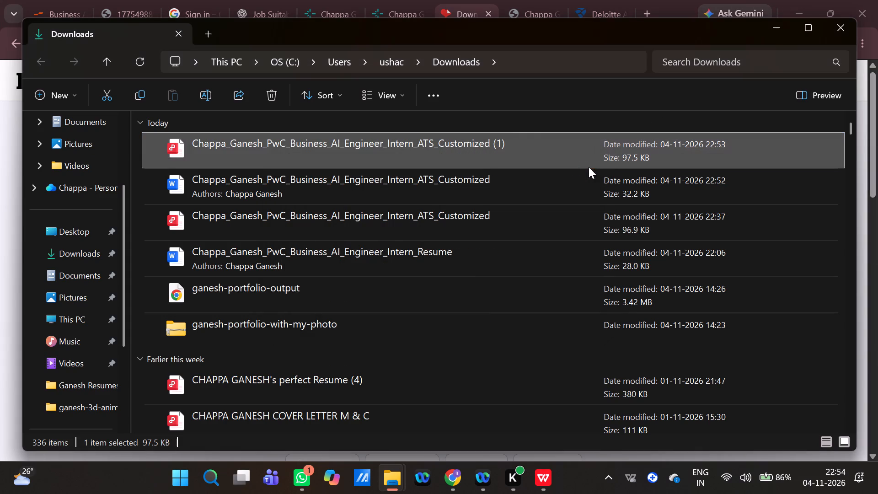
Open the newest resume PDF's file name for editing again.
{"action": "right_click", "coordinate": [488, 142]}
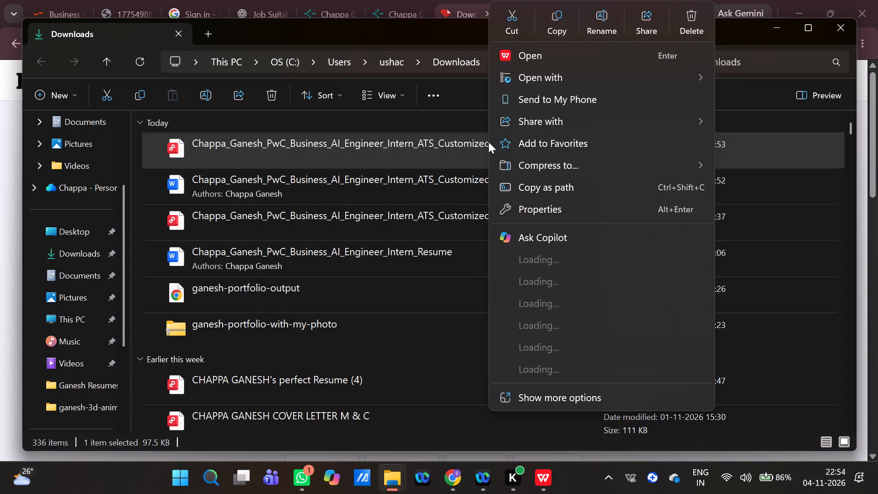
{"action": "left_click", "coordinate": [595, 24]}
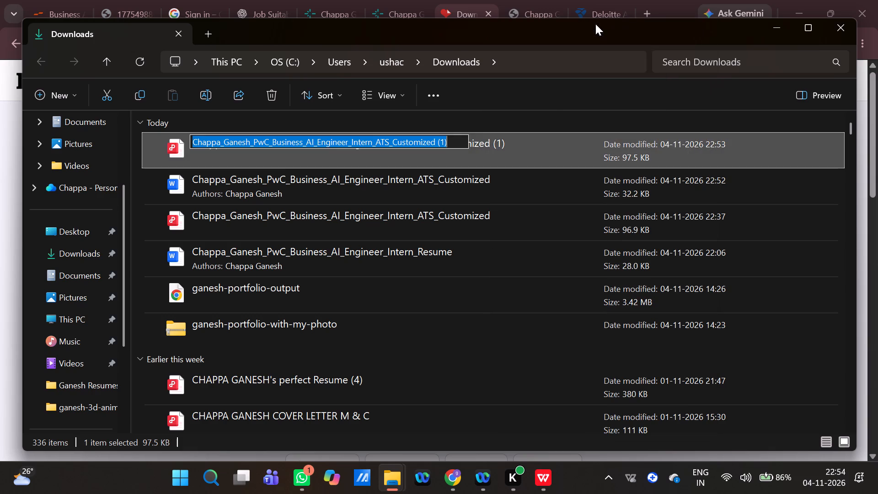
{"action": "left_click", "coordinate": [455, 138]}
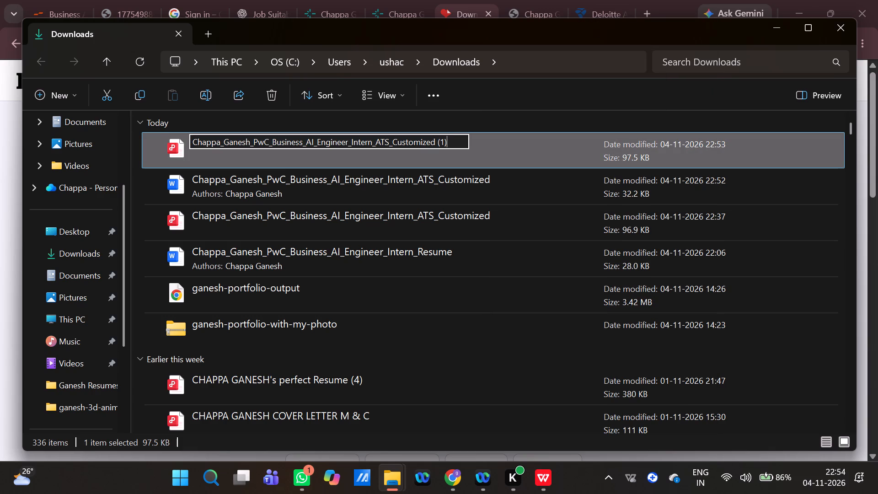
{"action": "left_click", "coordinate": [455, 138]}
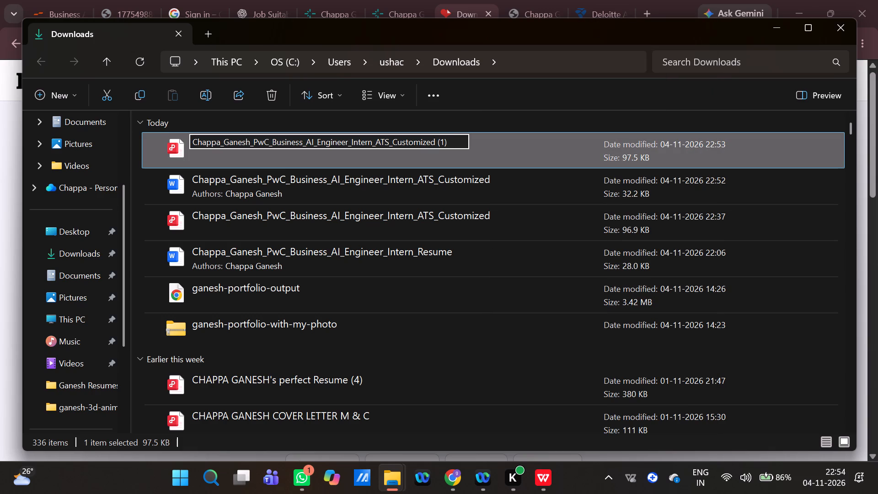